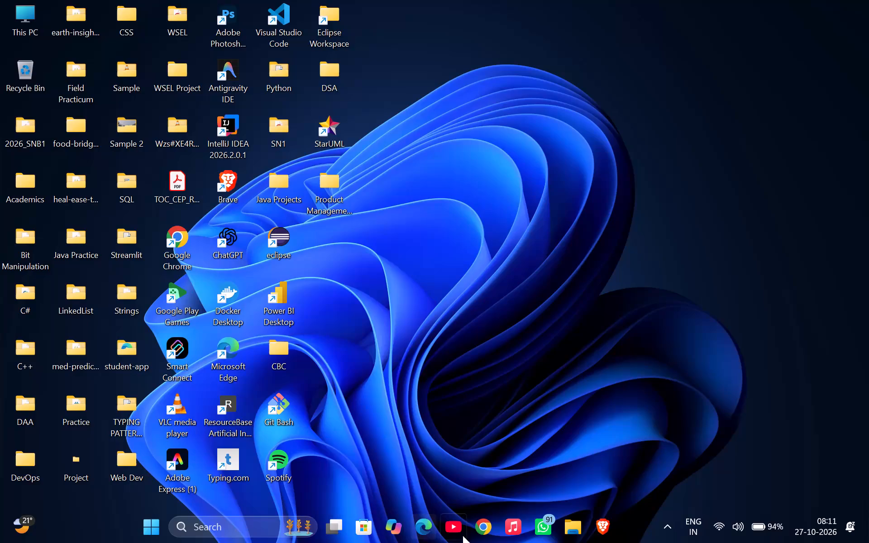
Open the PDF dated today from the Telegram Desktop folder inside Downloads.
click(572, 524)
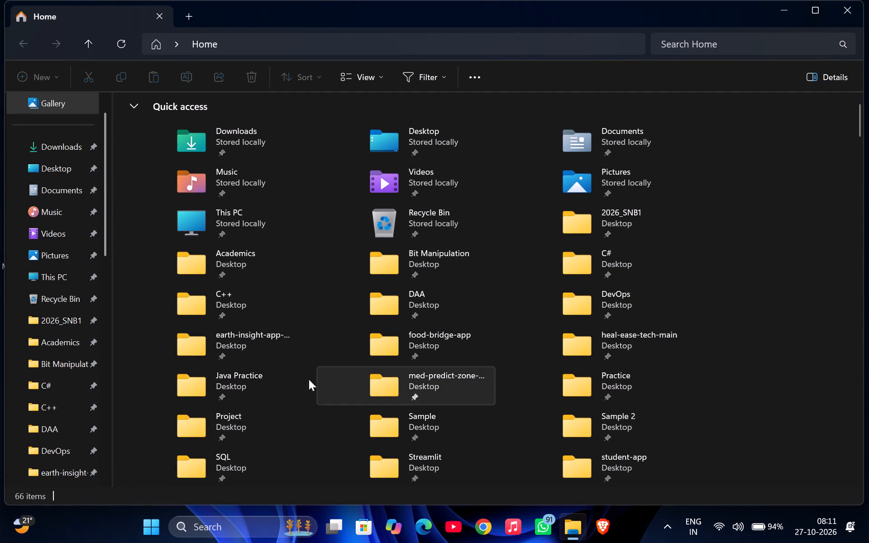
click(67, 138)
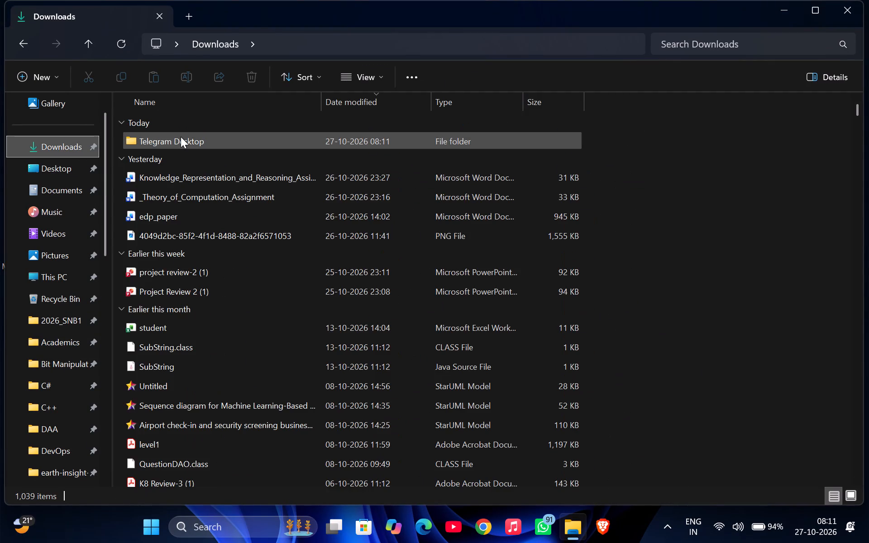
double_click(181, 137)
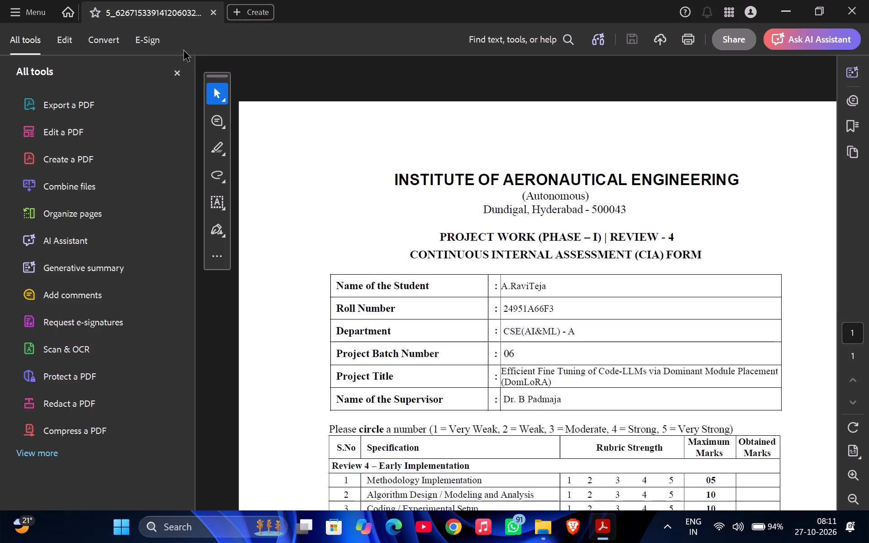
Look through the Review-4 assessment form's rubric and committee signature tables, closing the PDF and folder windows when done.
click(179, 75)
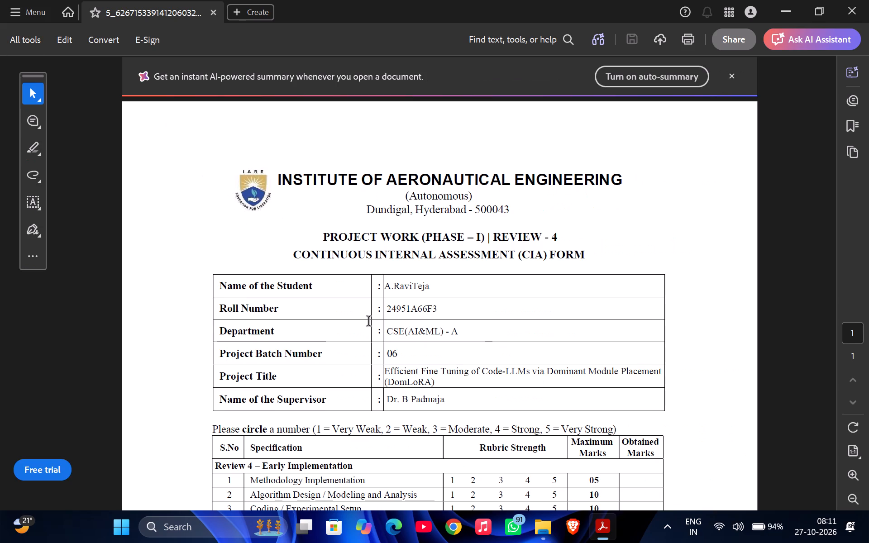
scroll(369, 322, down, 3)
scroll(503, 310, down, 2)
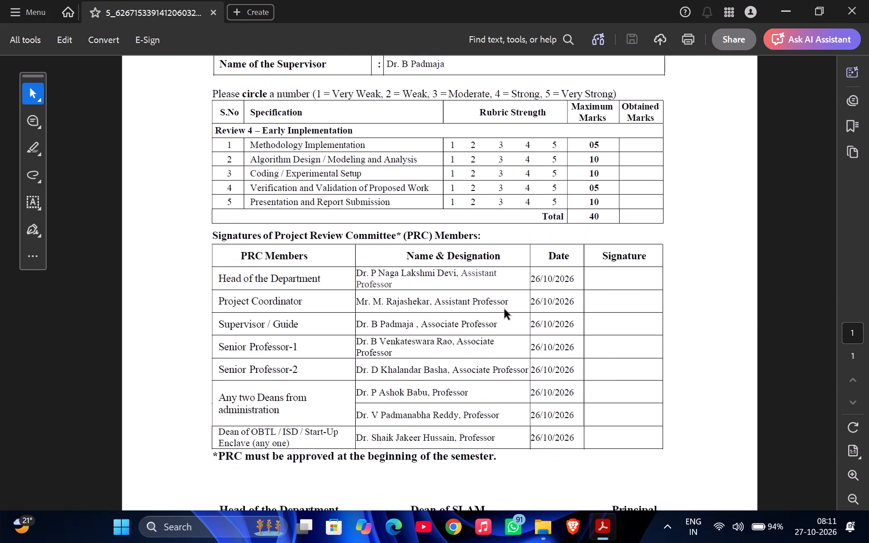
scroll(549, 326, down, 5)
scroll(565, 329, up, 2)
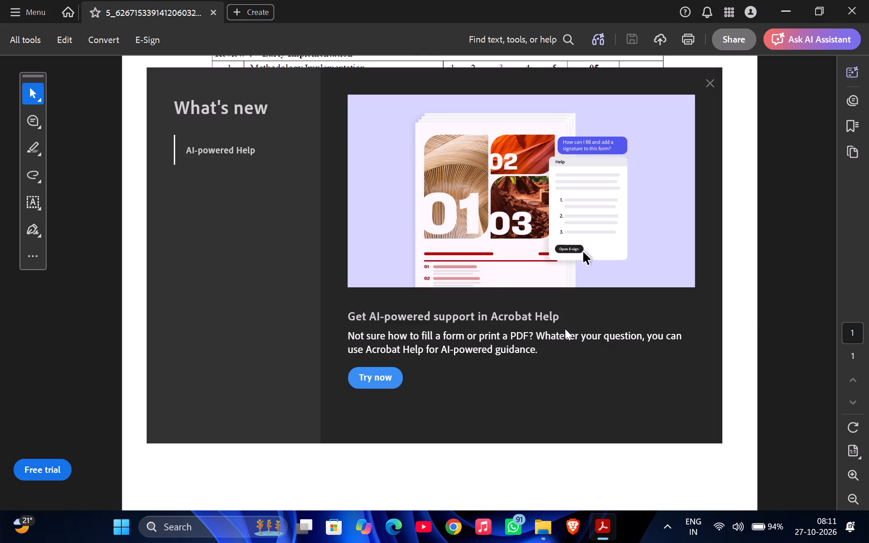
click(713, 85)
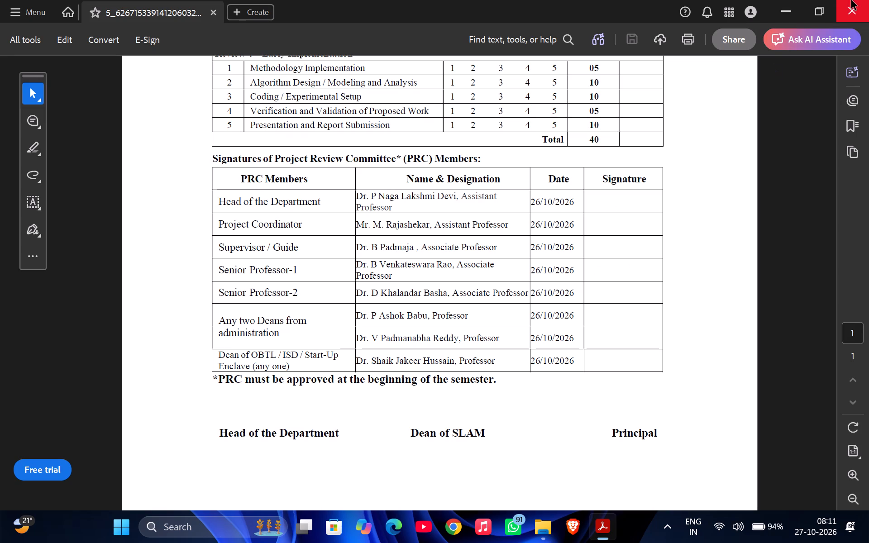
click(851, 0)
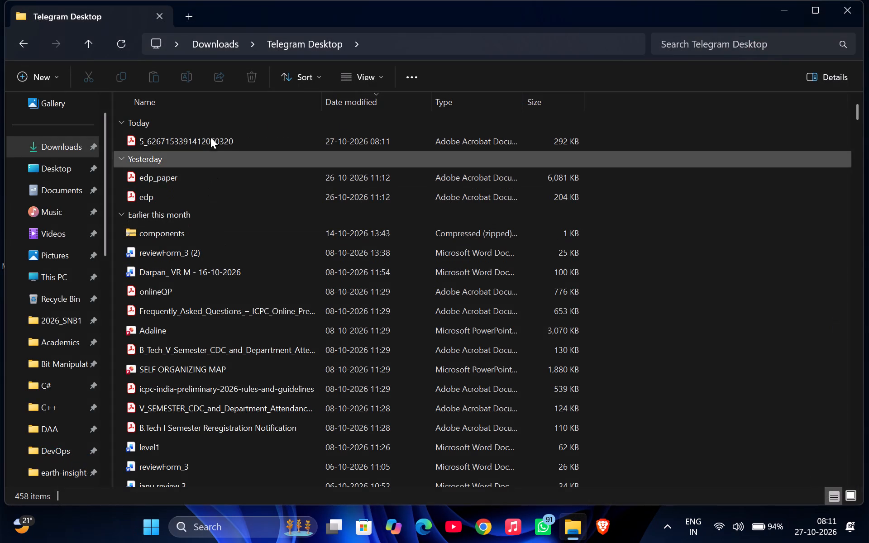
click(847, 11)
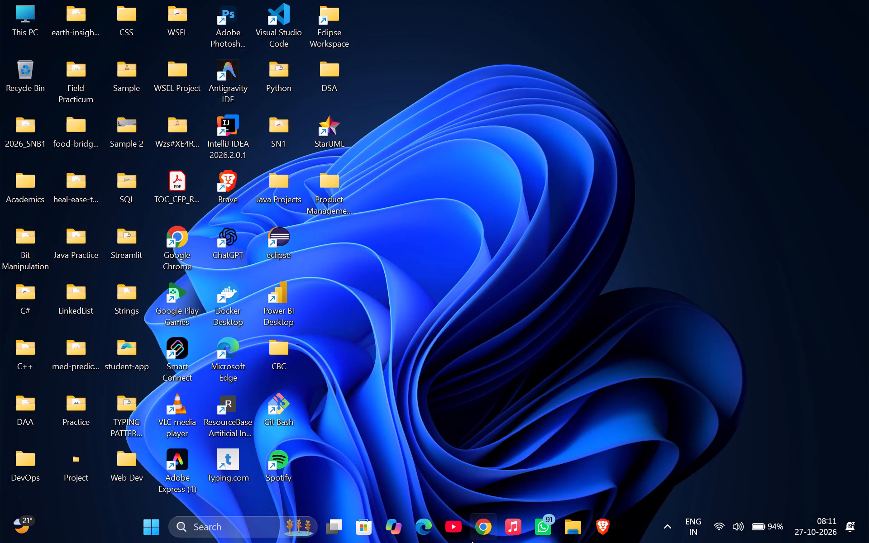
Open Google Chrome with the last user profile in the profile list.
click(472, 541)
scroll(448, 310, down, 5)
click(301, 372)
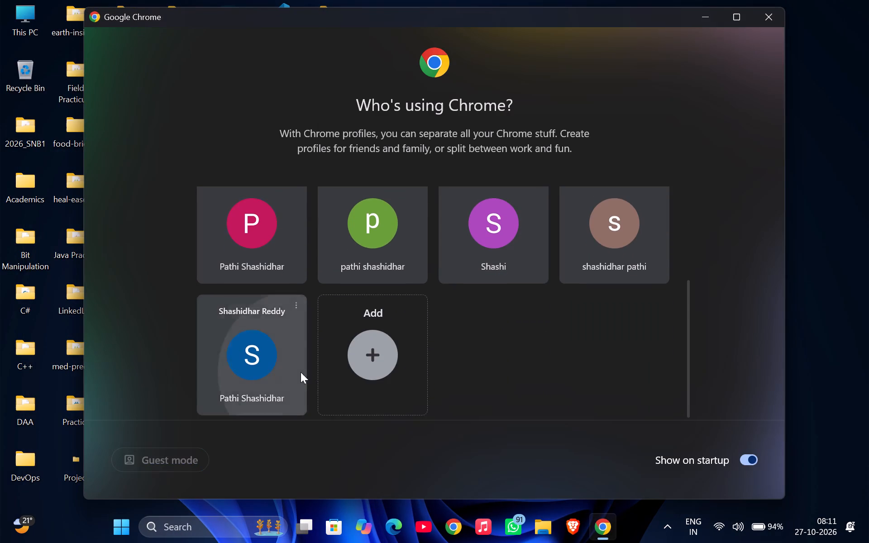
Search Google for "pdf to doc" and open iLovePDF's PDF to Word converter.
click(406, 288)
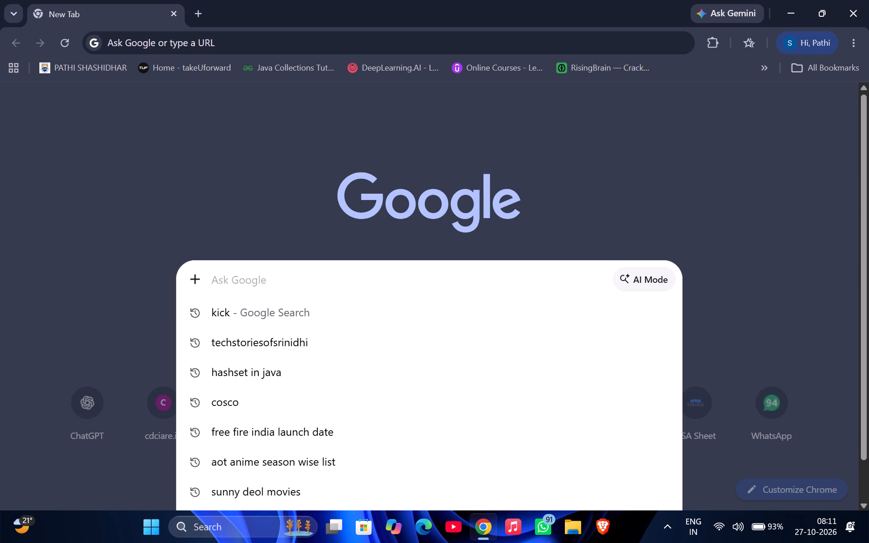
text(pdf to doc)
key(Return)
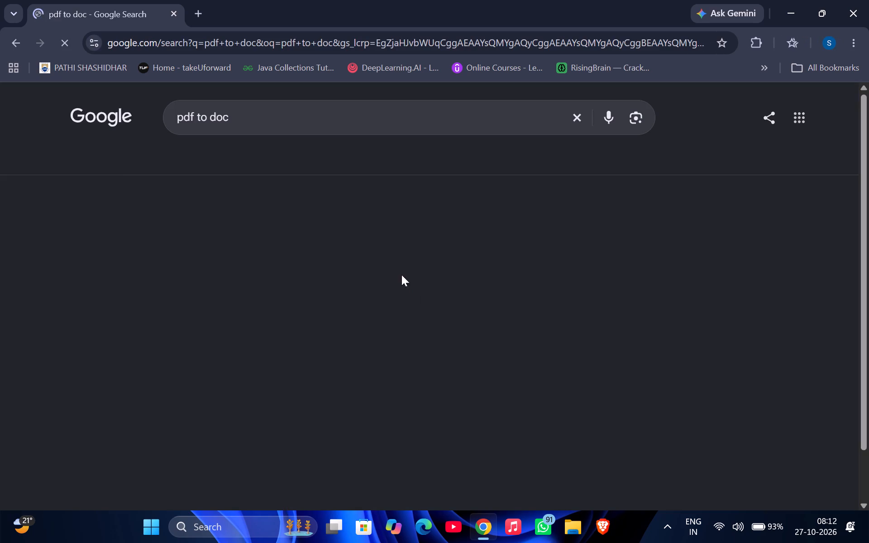
click(114, 233)
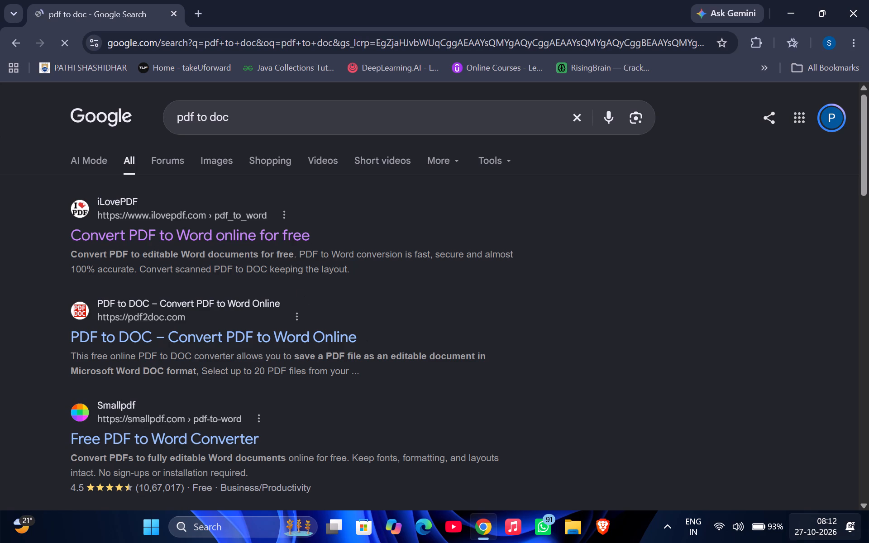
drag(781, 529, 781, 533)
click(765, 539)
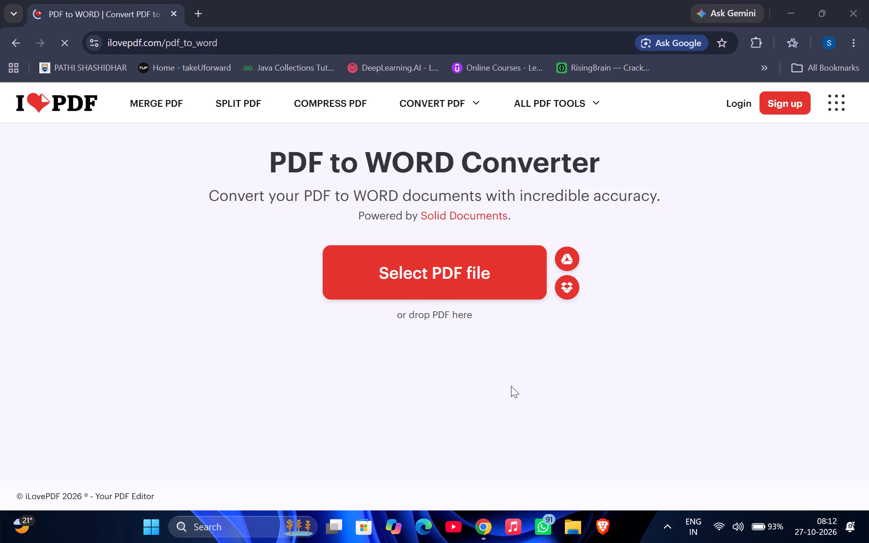
Open the file chooser for selecting a PDF file to convert to Word.
click(472, 246)
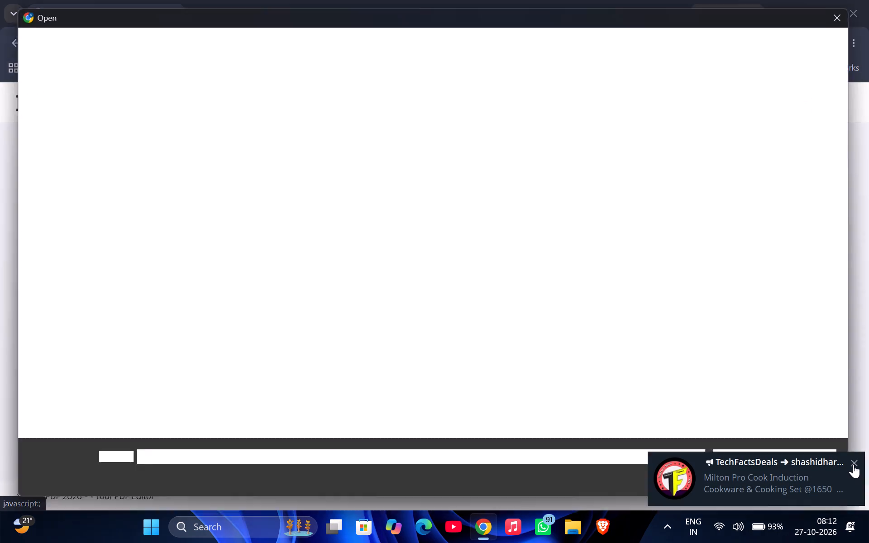
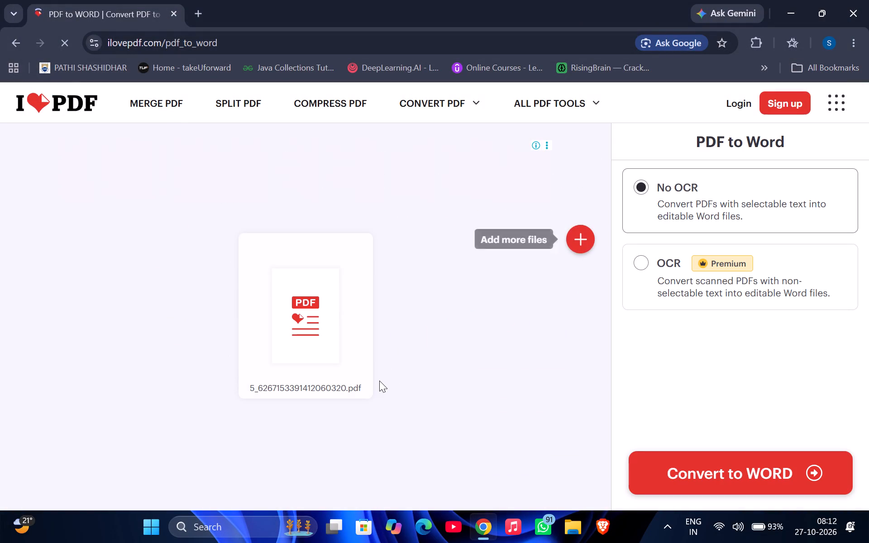
Open Task Manager while the uploaded PDF is waiting for conversion.
key(ctrl+shift+Escape)
Convert the uploaded file 5_6267153391412060320.pdf to Word with the No OCR option.
click(646, 484)
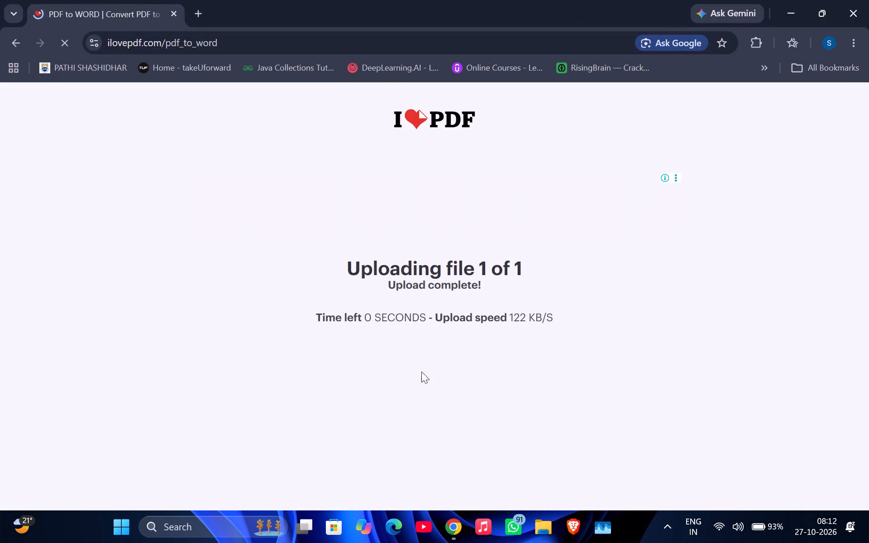
Switch to Task Manager's list of running processes.
click(598, 528)
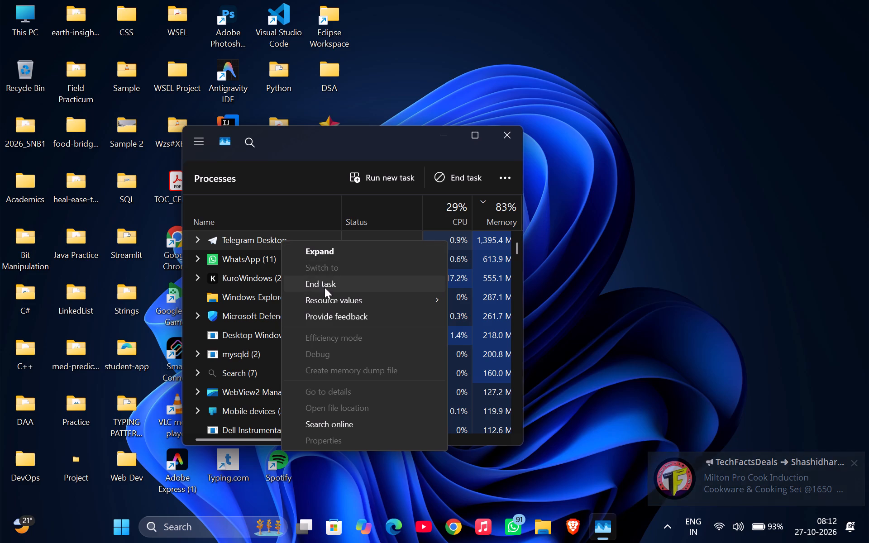
Reopen Chrome with the profile used for the conversion and restore the pages from the previous session.
click(456, 526)
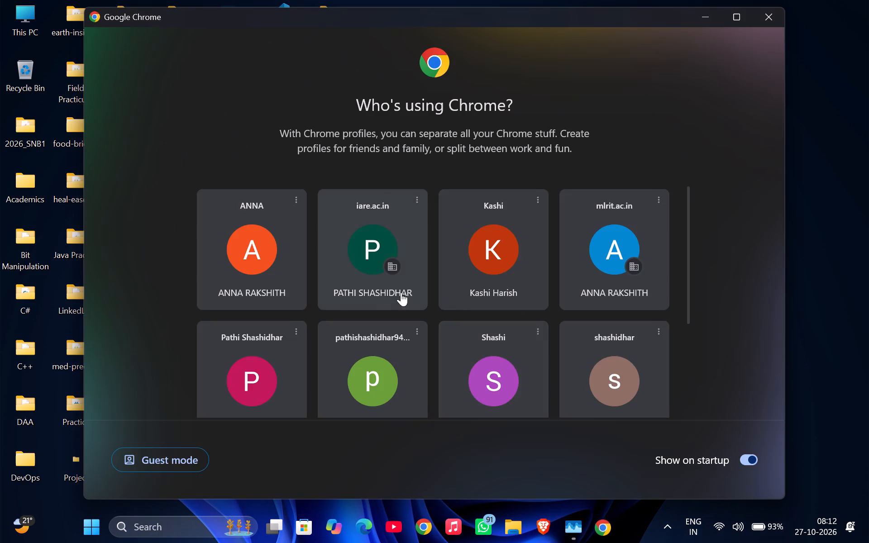
scroll(282, 316, down, 4)
click(263, 376)
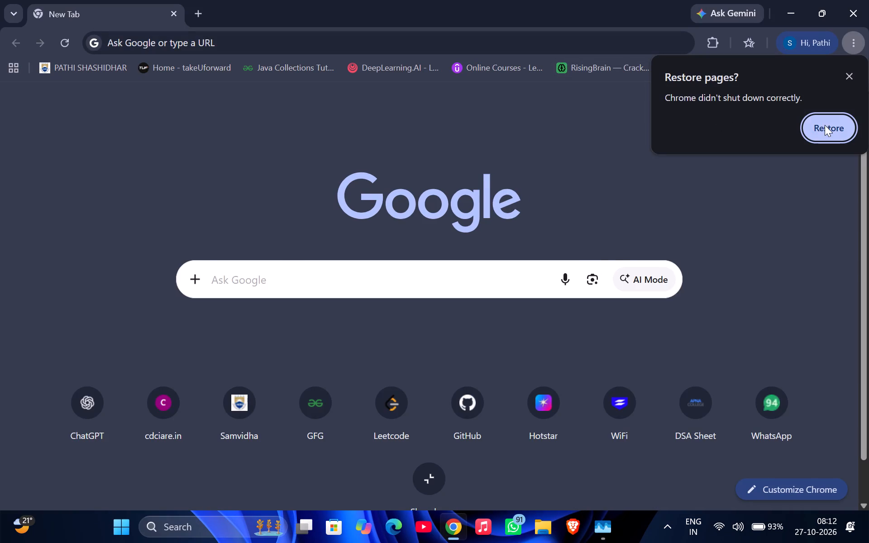
click(825, 125)
Download the converted Word document from iLovePDF.
click(459, 213)
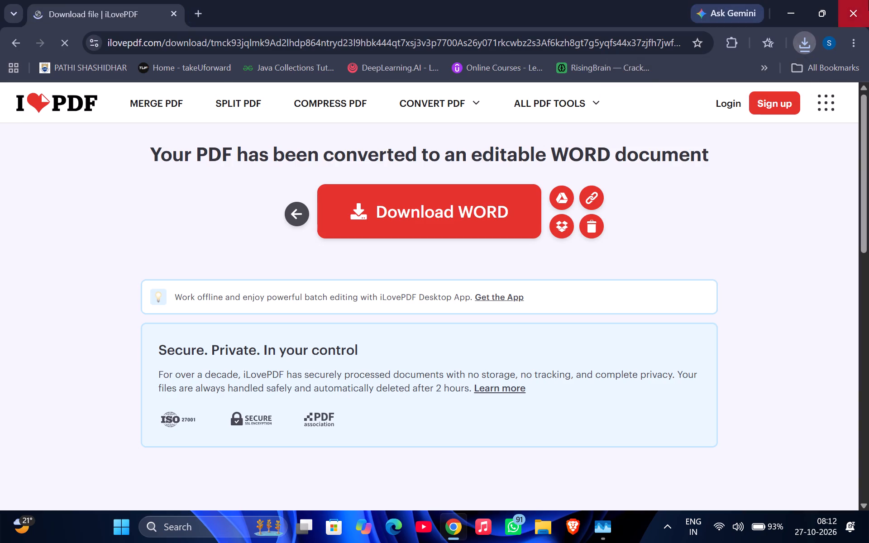
Close the Chrome window showing the iLovePDF download page.
click(868, 0)
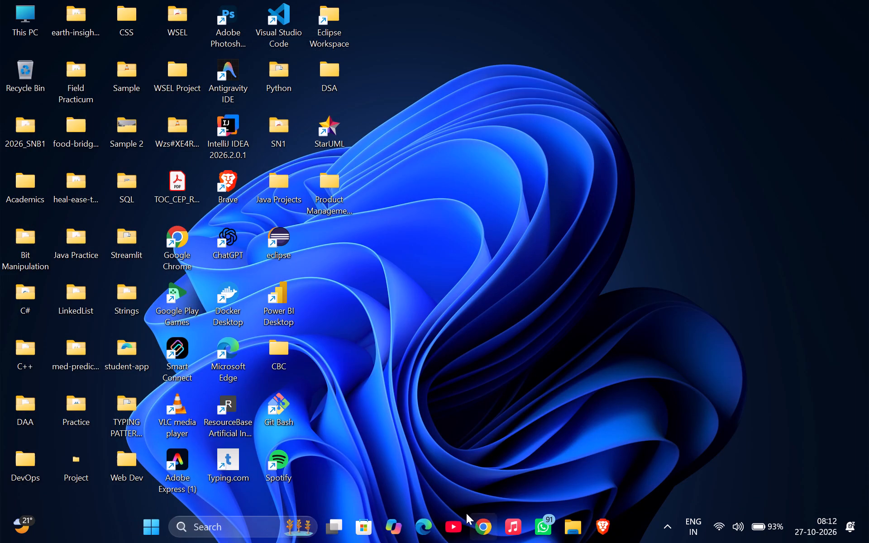
Launch Kuro from the recent apps in Windows search.
click(218, 528)
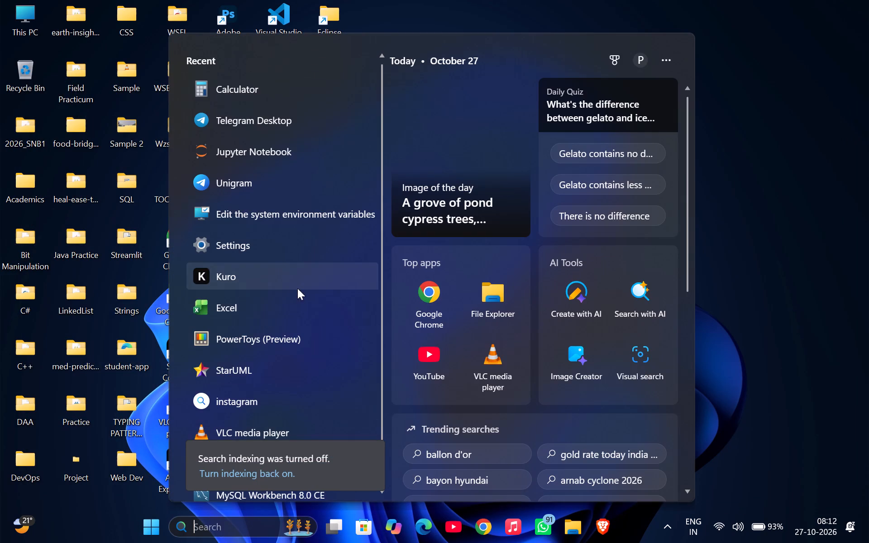
click(295, 276)
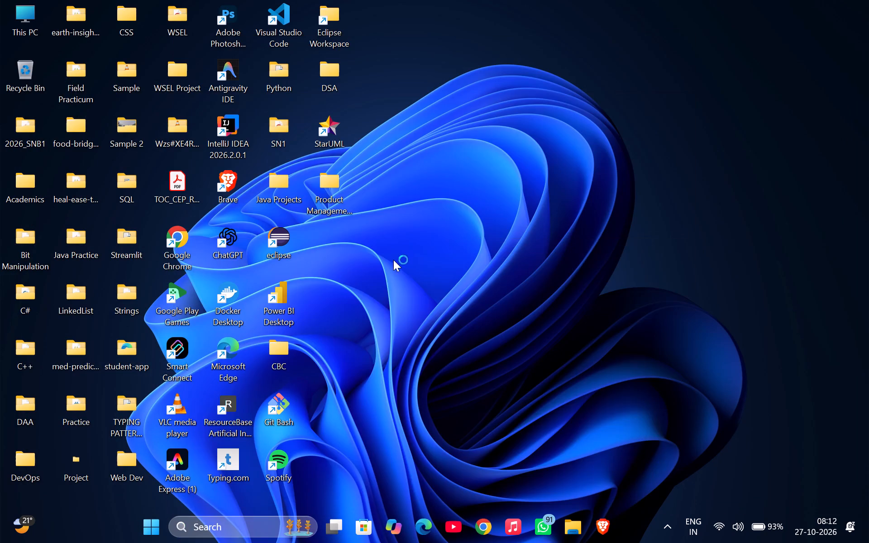
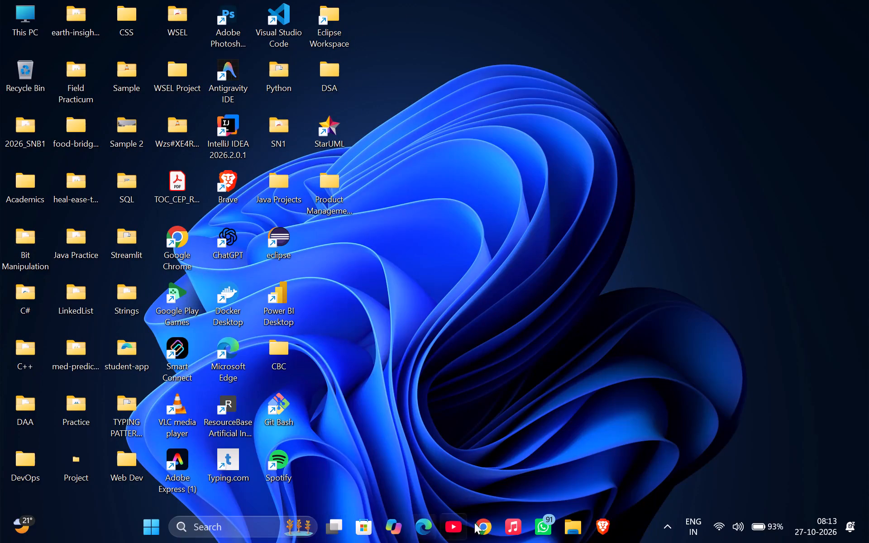
click(562, 522)
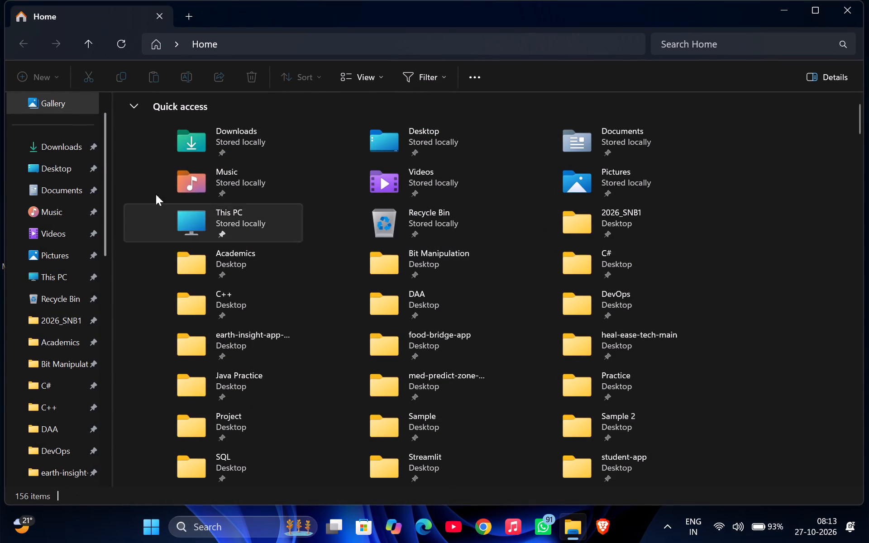
click(51, 136)
double_click(238, 138)
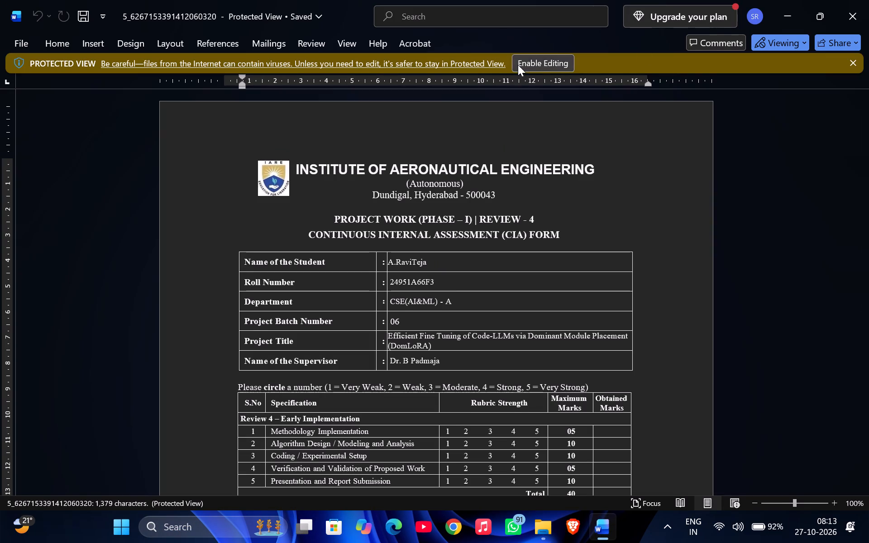
click(518, 65)
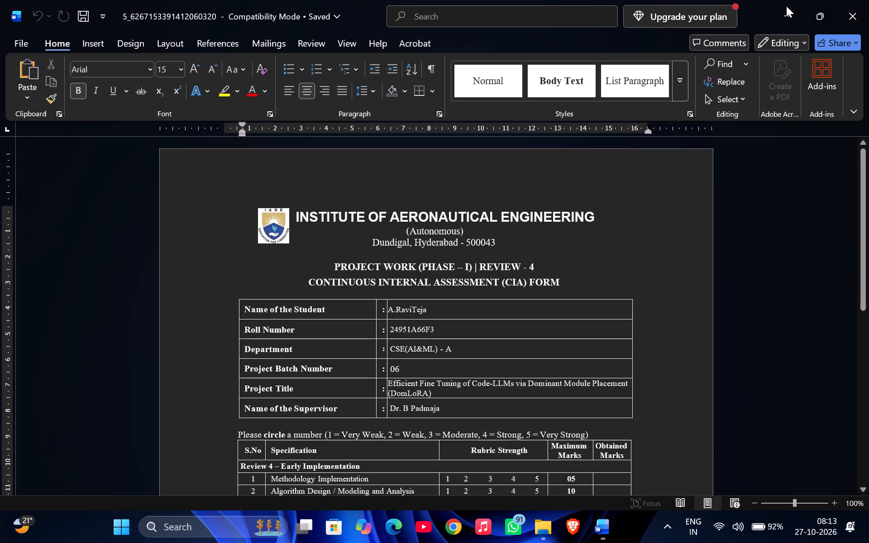
Open the K9 Review-3 Word document from the Downloads folder.
click(788, 4)
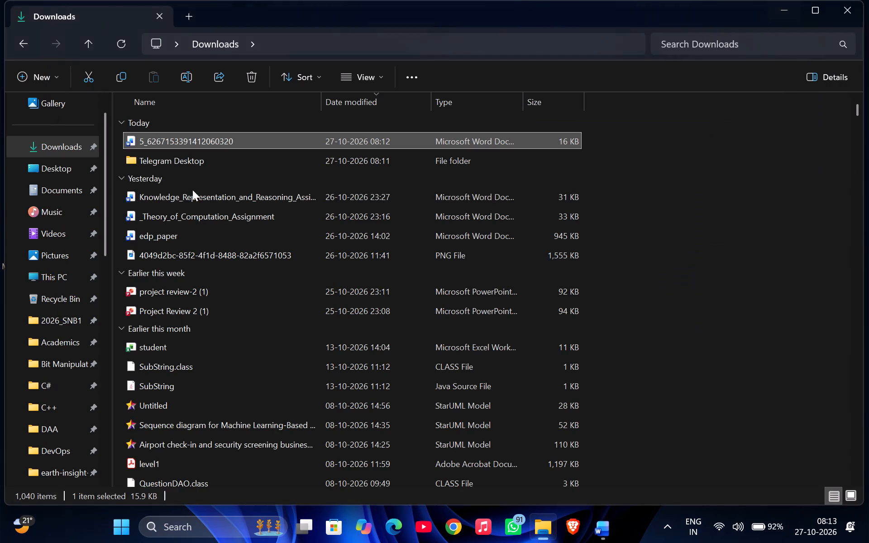
scroll(154, 258, down, 5)
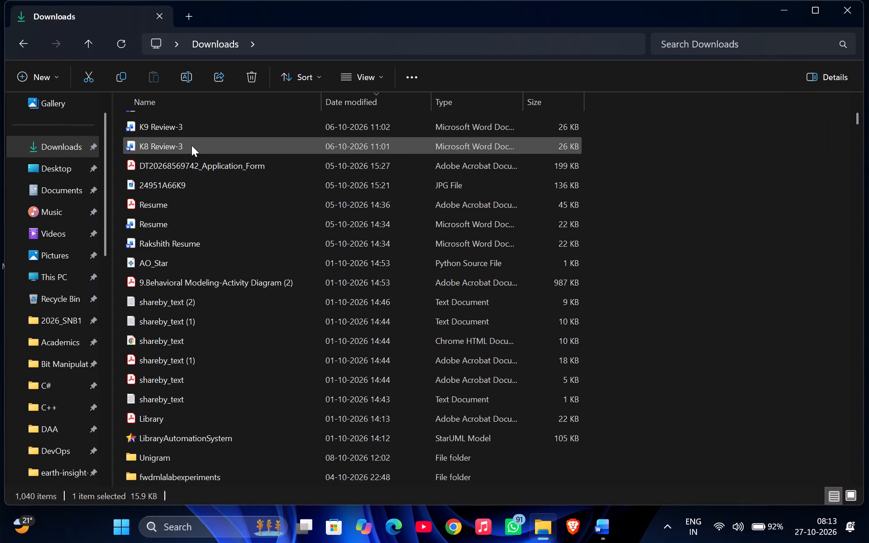
scroll(191, 145, up, 1)
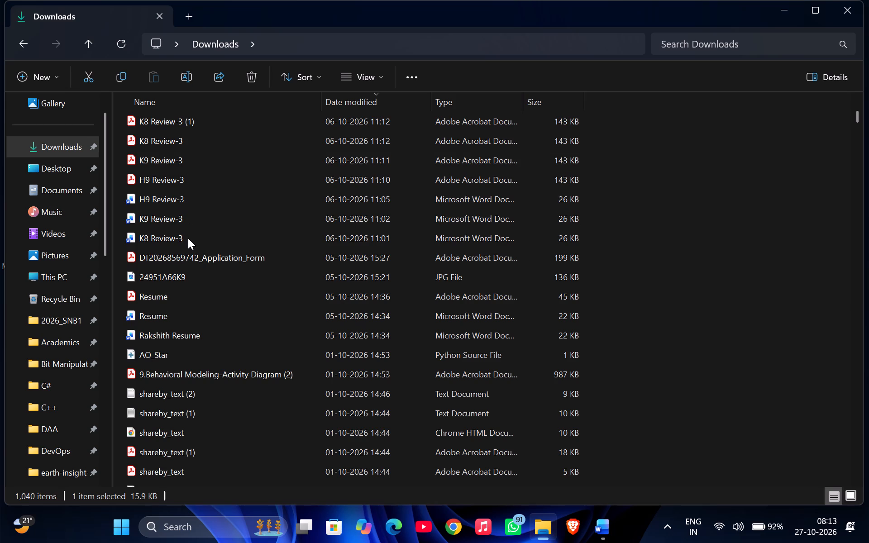
double_click(192, 216)
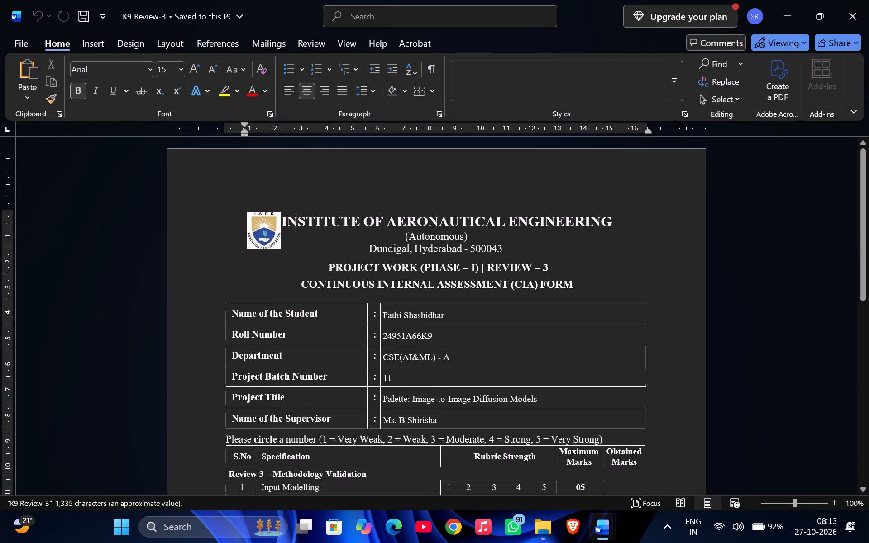
Replace the student's name in the Review 4 form with the name copied from the K9 Review-3 form.
drag(447, 312, 413, 325)
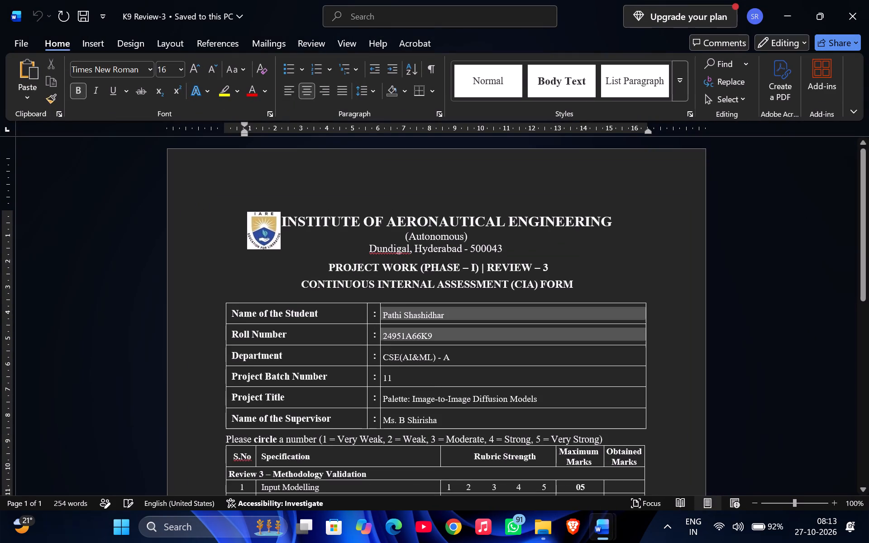
drag(413, 325, 392, 322)
click(454, 314)
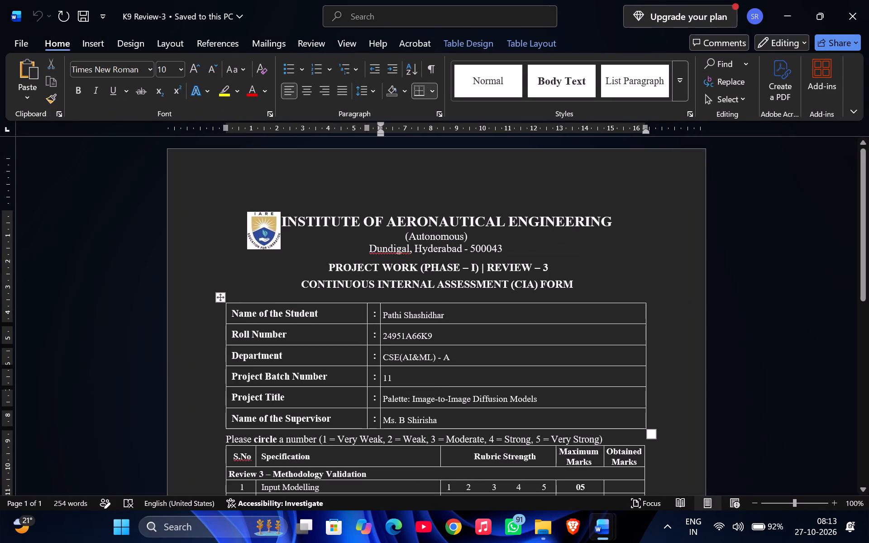
drag(444, 314, 398, 314)
click(452, 306)
drag(444, 311, 439, 311)
drag(439, 311, 386, 319)
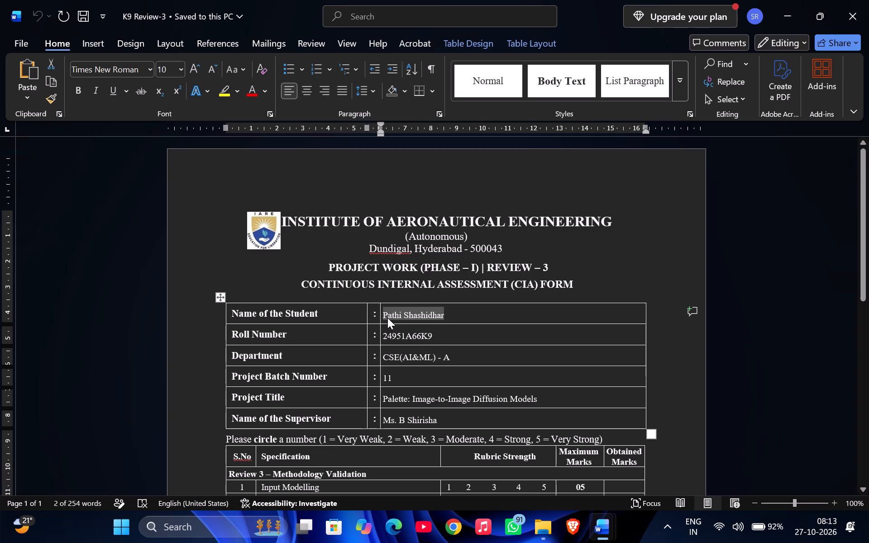
key(ctrl+c)
key(alt+Tab)
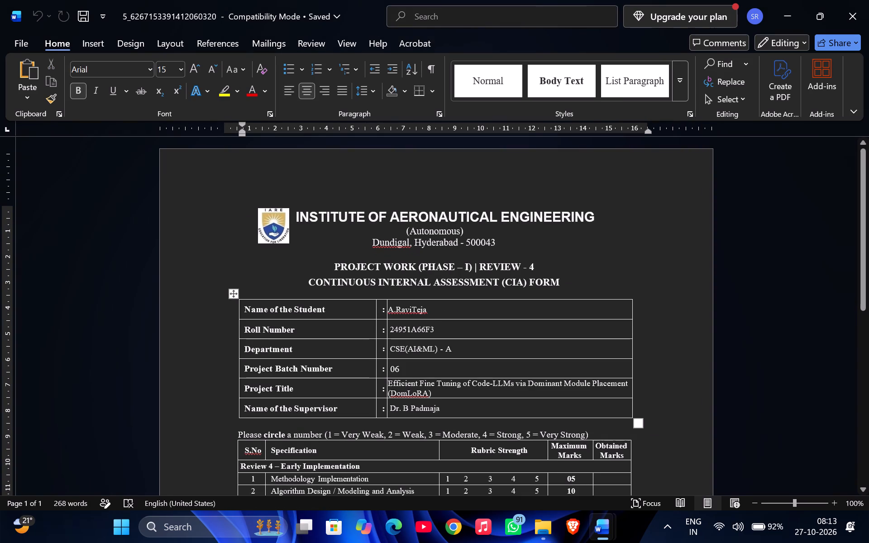
drag(430, 310, 389, 313)
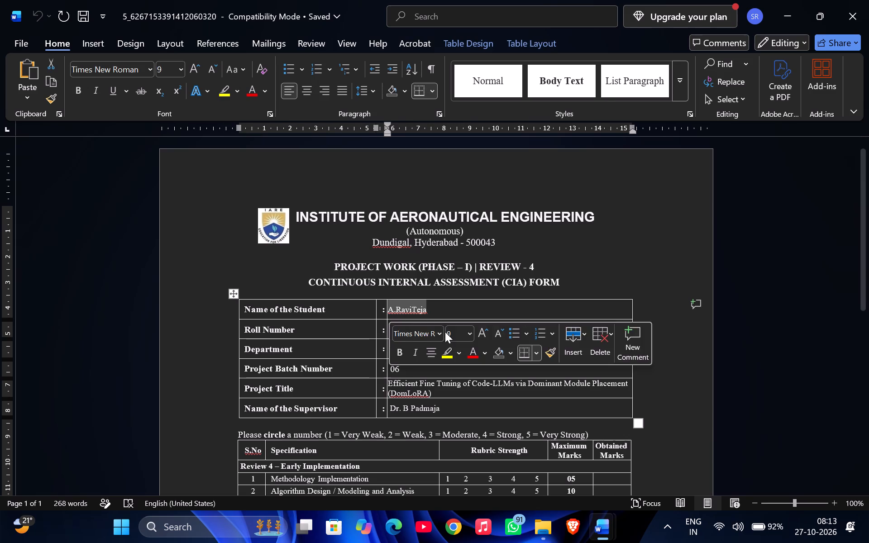
key(ctrl+v)
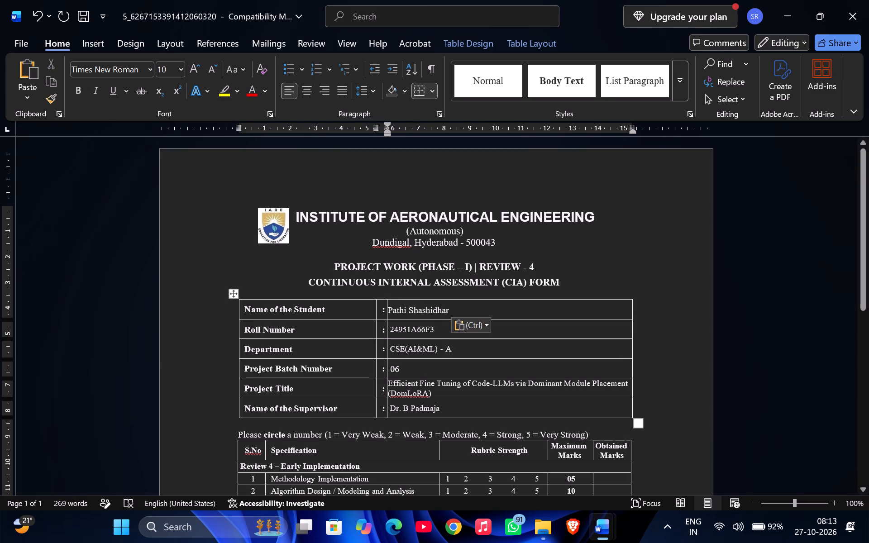
Change the Roll Number in the Review 4 form to the student's roll number from the K9 Review-3 form.
click(434, 329)
key(BackSpace)
key(BackSpace)
key(BackSpace)
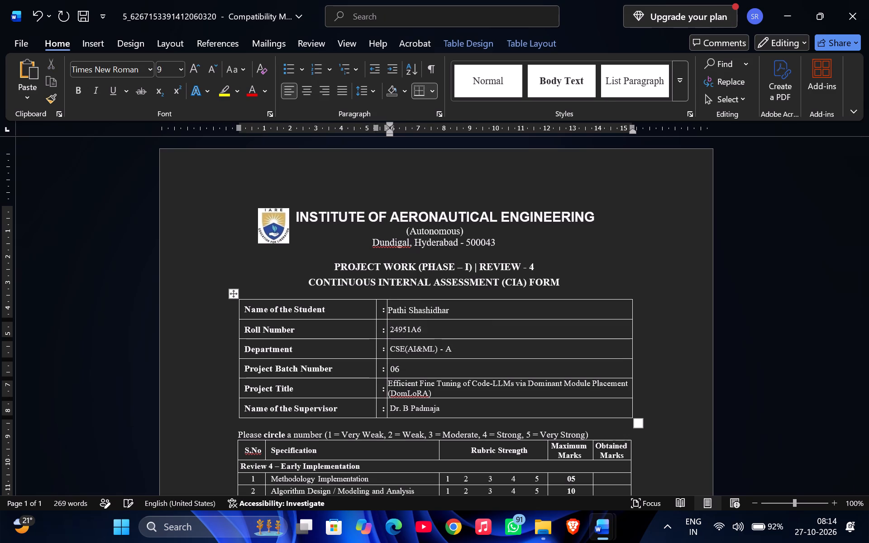
key(6)
text(K9)
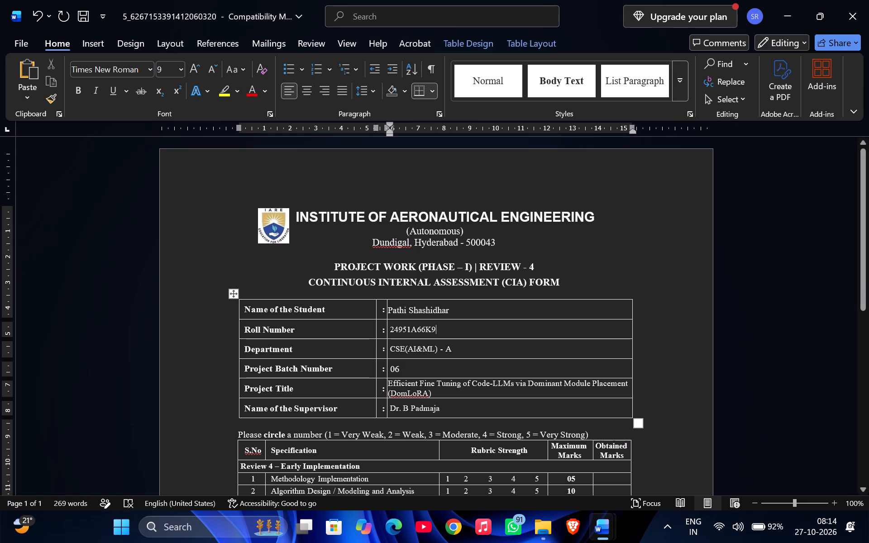
Set the Project Batch Number in the Review 4 form to 11.
key(alt+Tab)
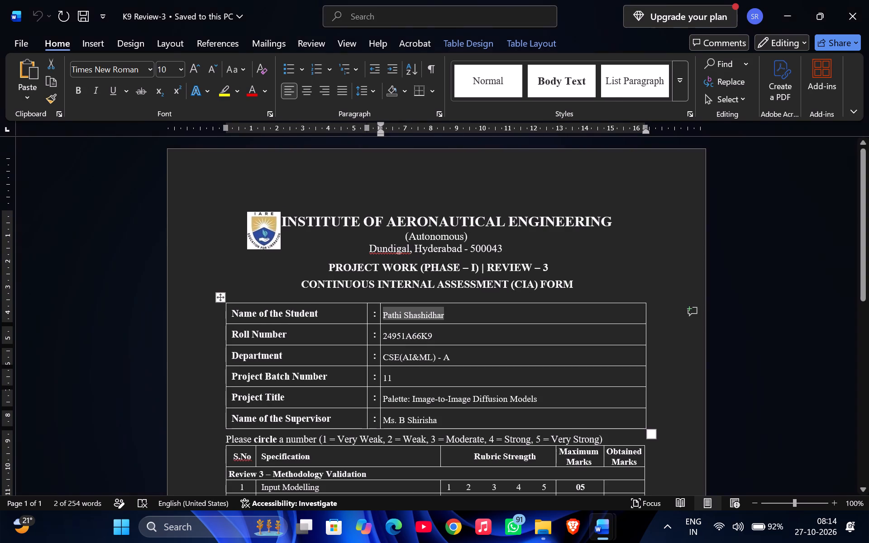
key(alt+Tab)
click(408, 369)
key(BackSpace)
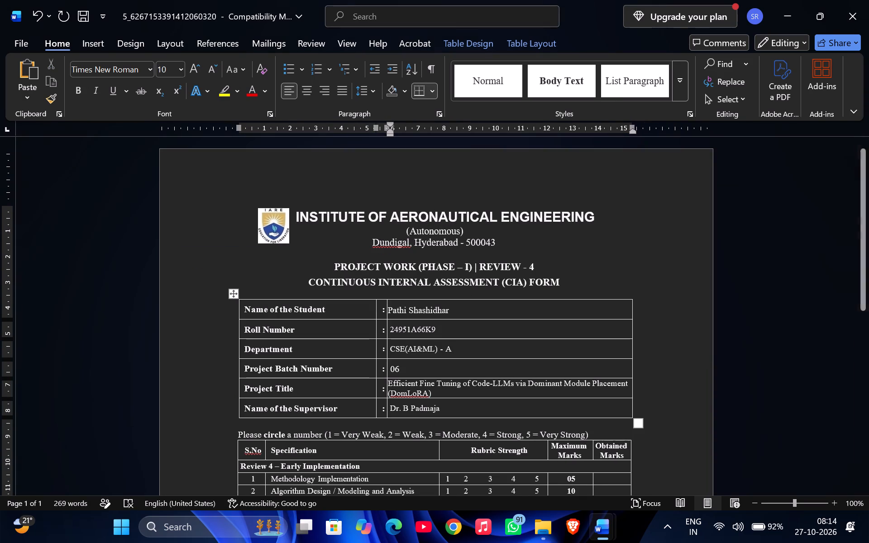
key(BackSpace)
text(11)
Replace the Review 4 form's project title with "Palette: Image-to-Image Diffusion Models" copied from the K9 Review-3 form.
key(alt+Tab)
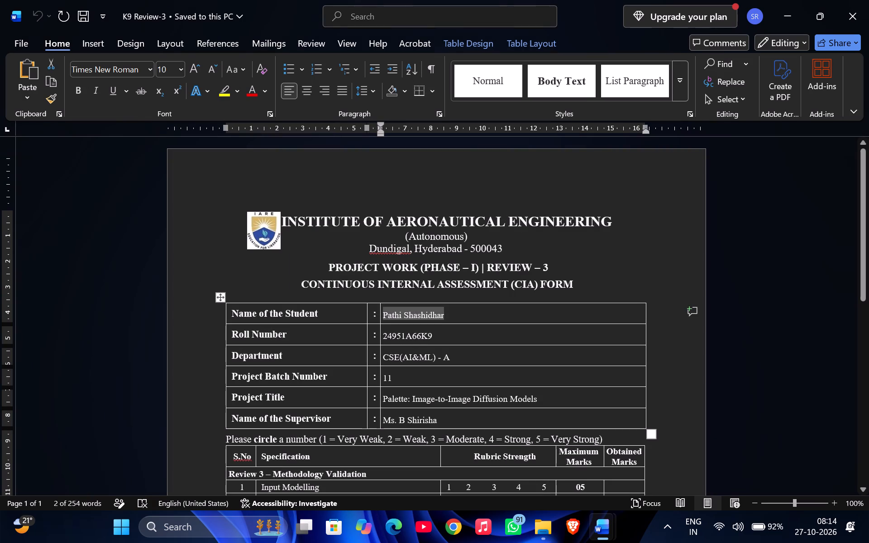
drag(538, 396, 408, 394)
click(437, 402)
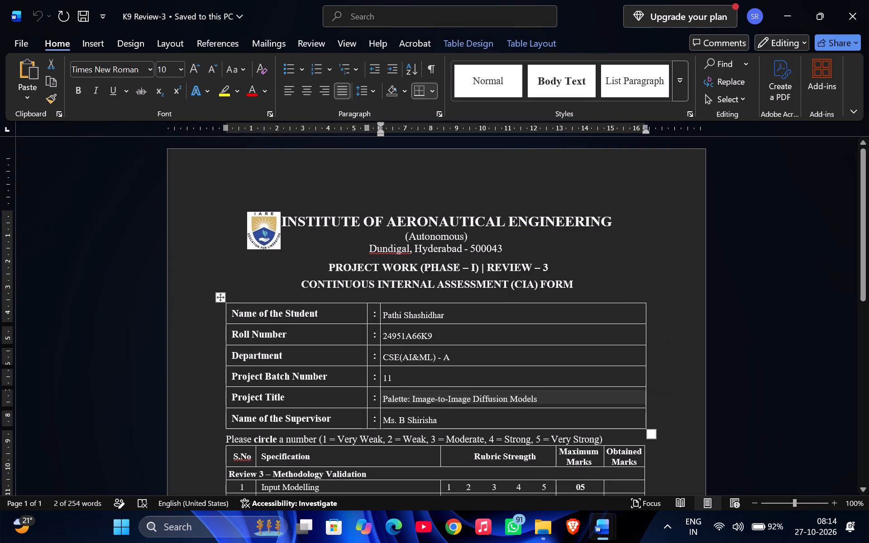
drag(537, 398, 475, 403)
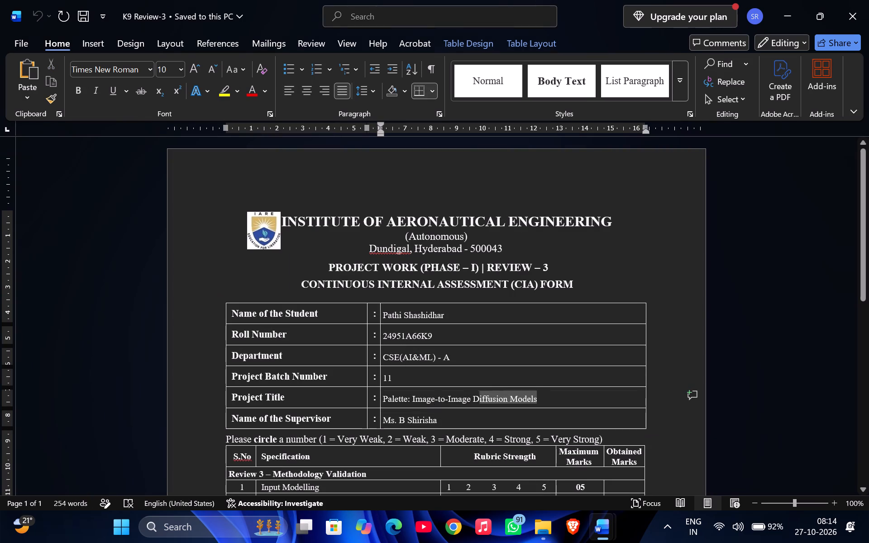
drag(475, 403, 384, 395)
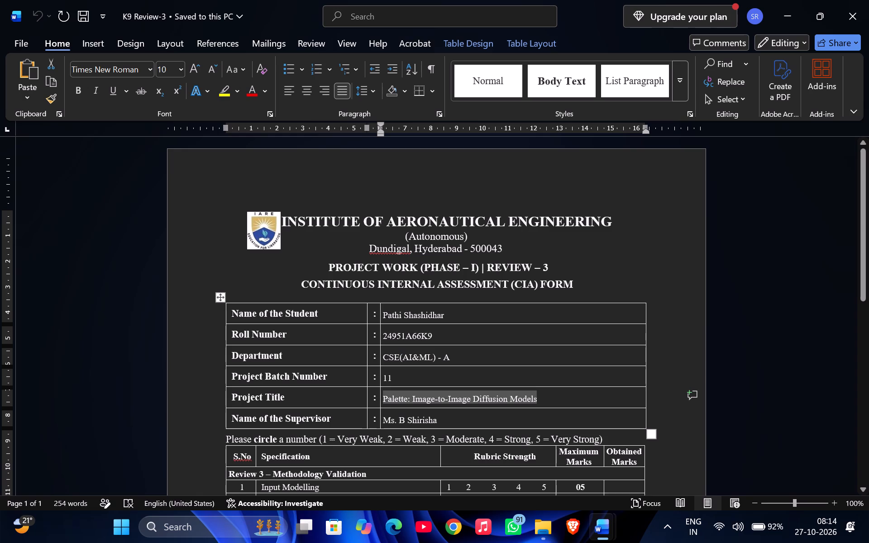
key(ctrl+c)
key(alt+Tab)
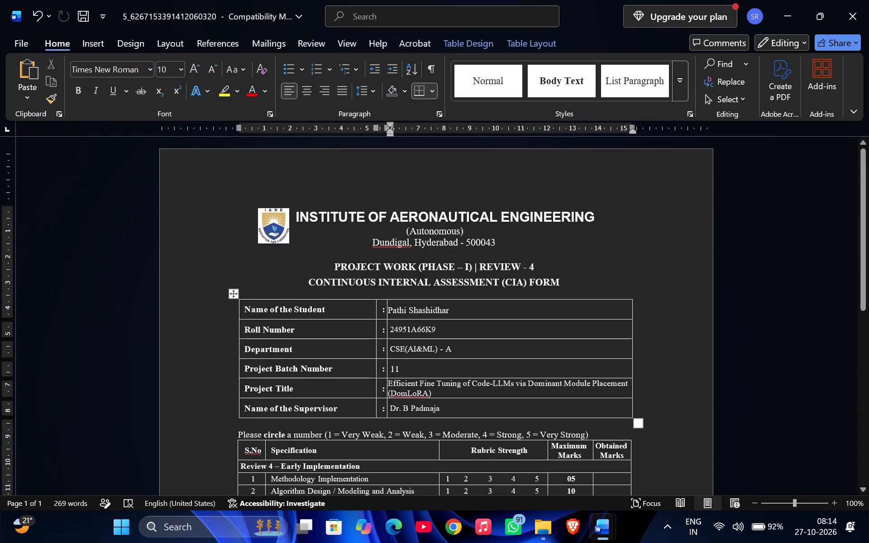
drag(430, 391, 396, 382)
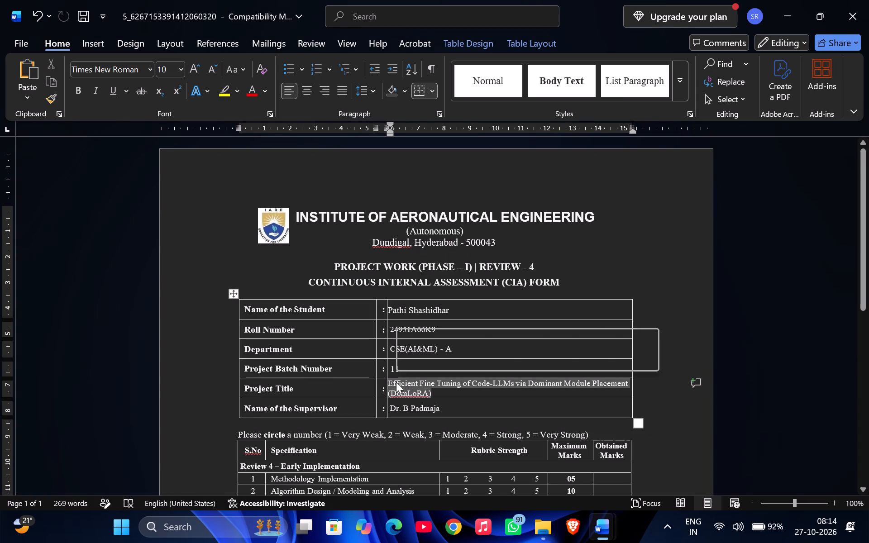
key(ctrl+v)
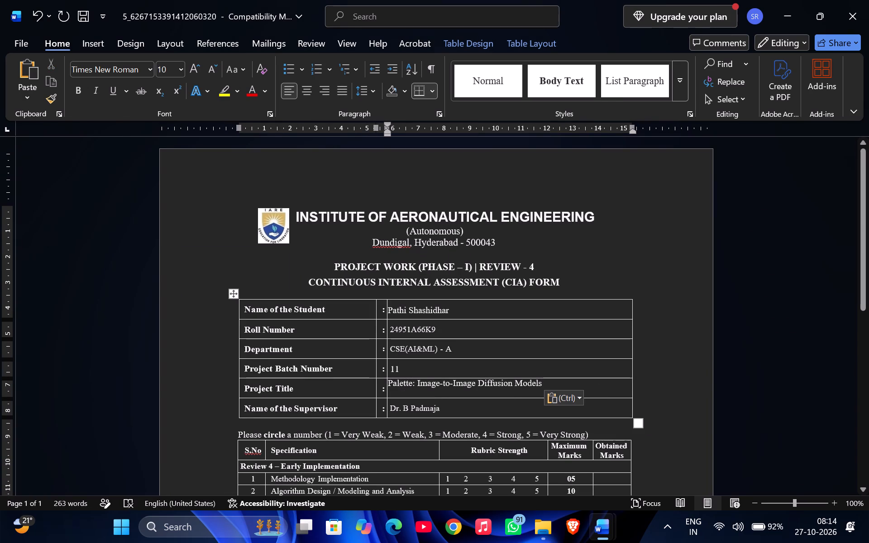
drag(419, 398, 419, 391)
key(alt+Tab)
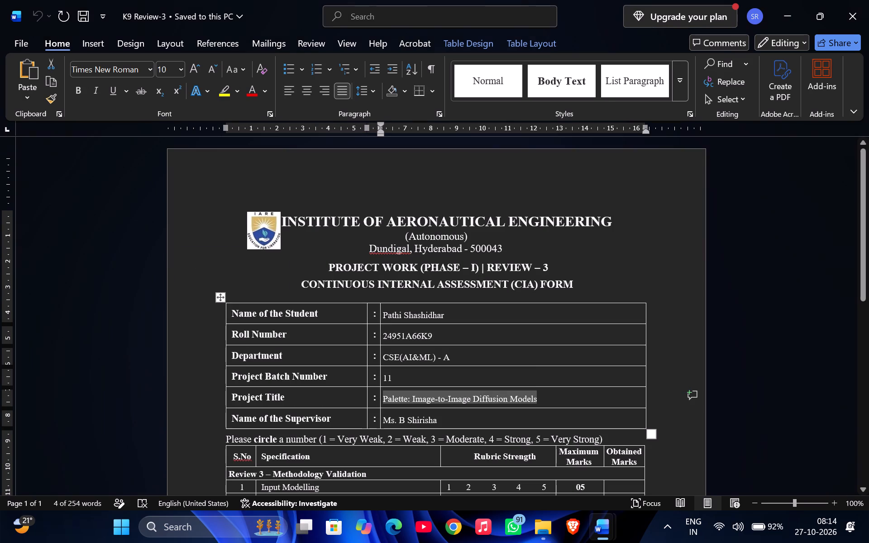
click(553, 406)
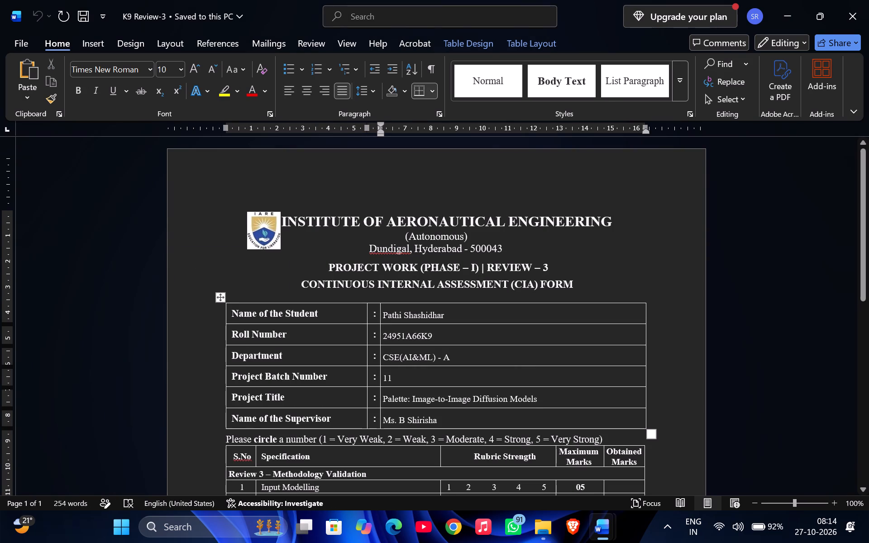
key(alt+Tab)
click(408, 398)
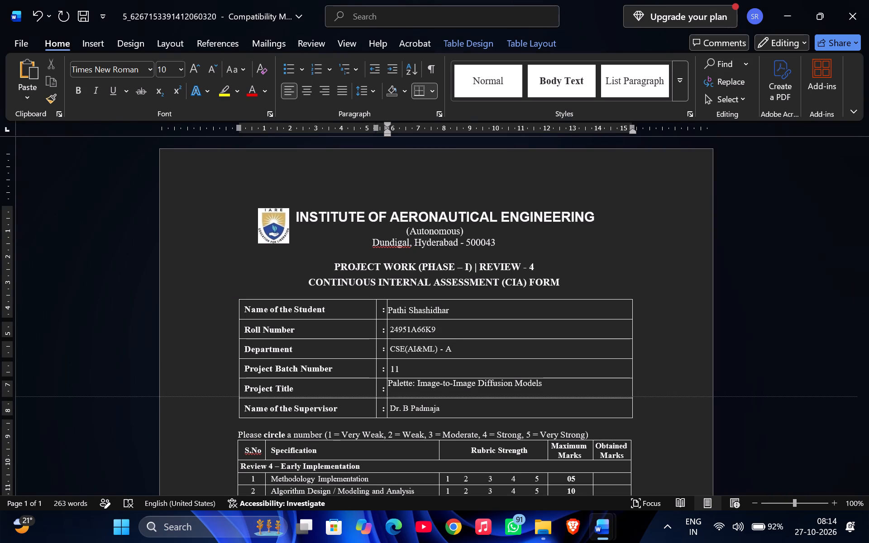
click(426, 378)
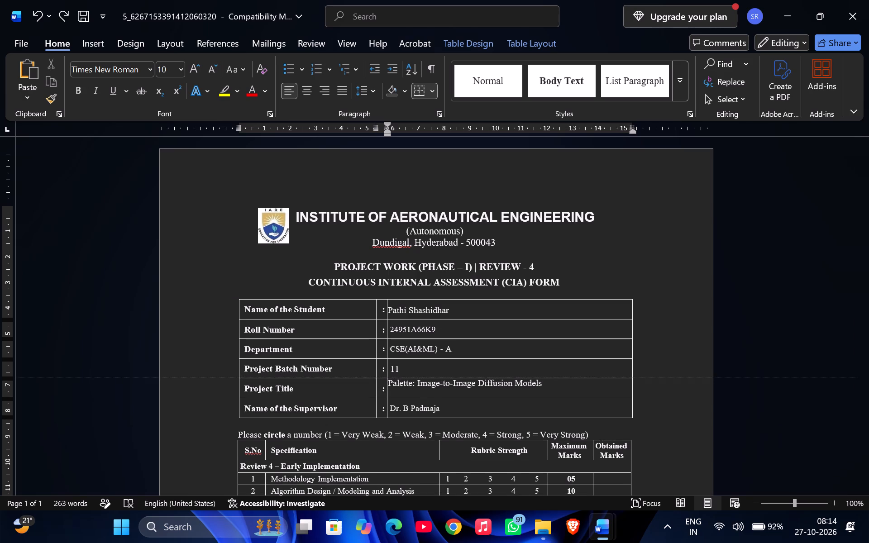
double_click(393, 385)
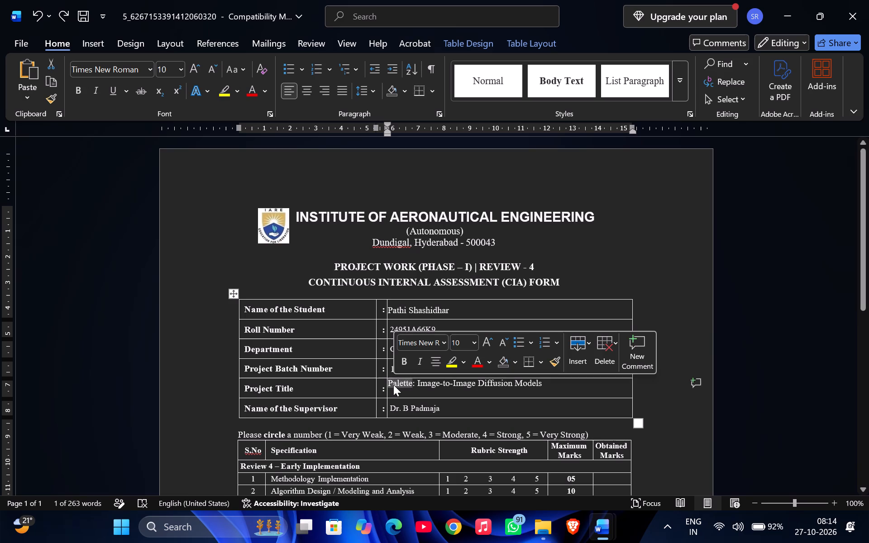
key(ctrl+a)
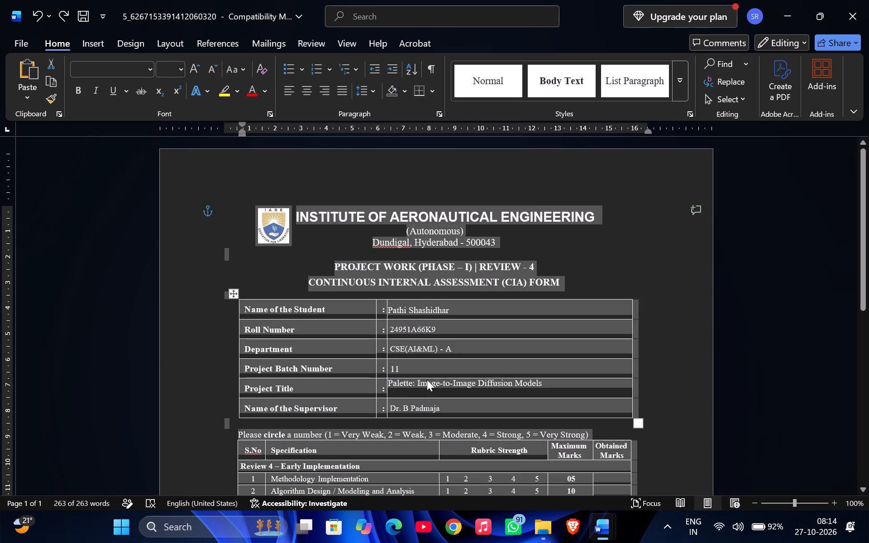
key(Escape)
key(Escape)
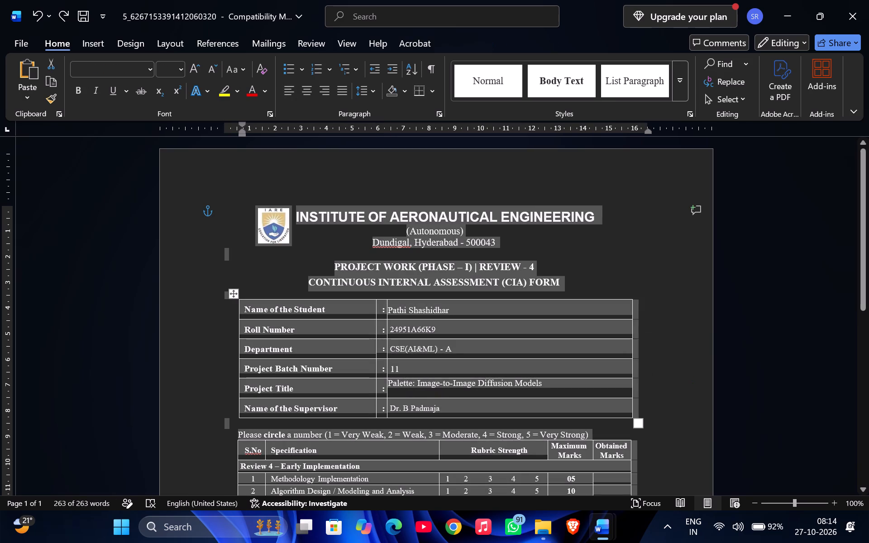
Increase the line spacing of the project title text in the Review 4 form's details table.
click(439, 389)
drag(542, 384, 395, 381)
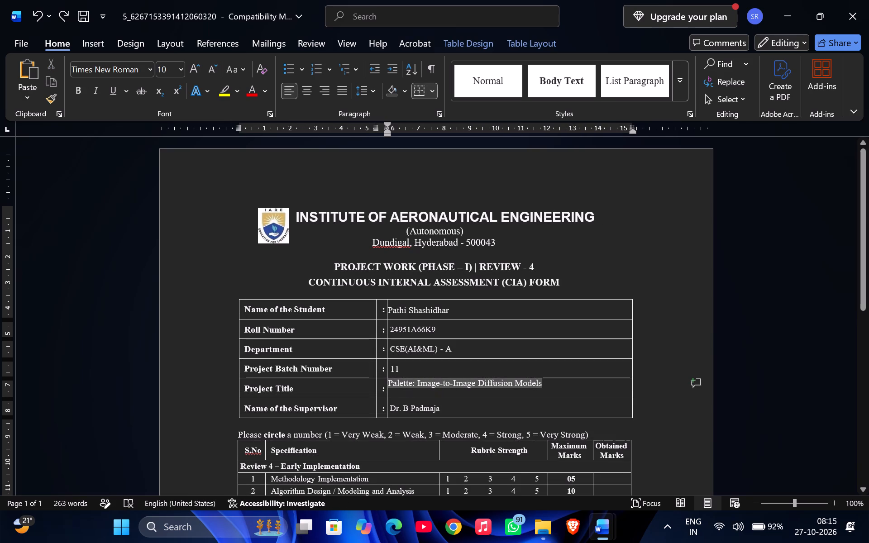
drag(395, 381, 394, 381)
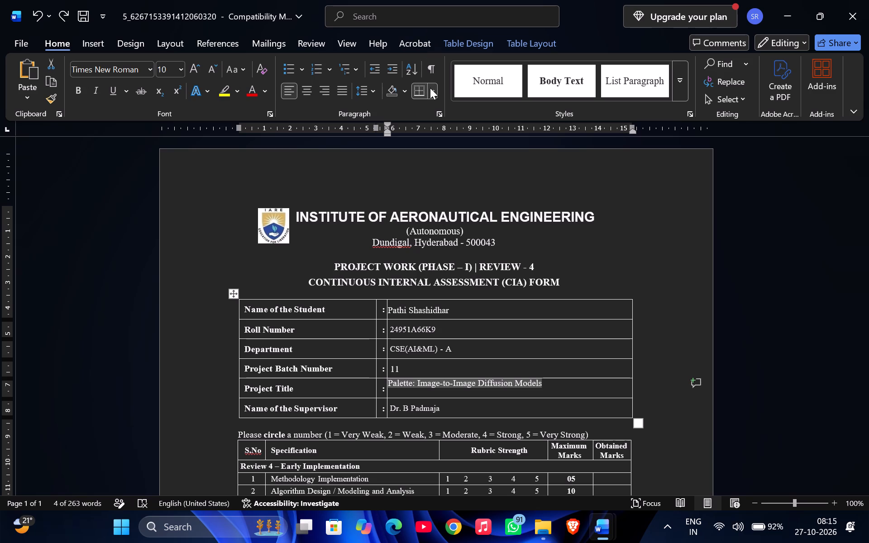
click(376, 89)
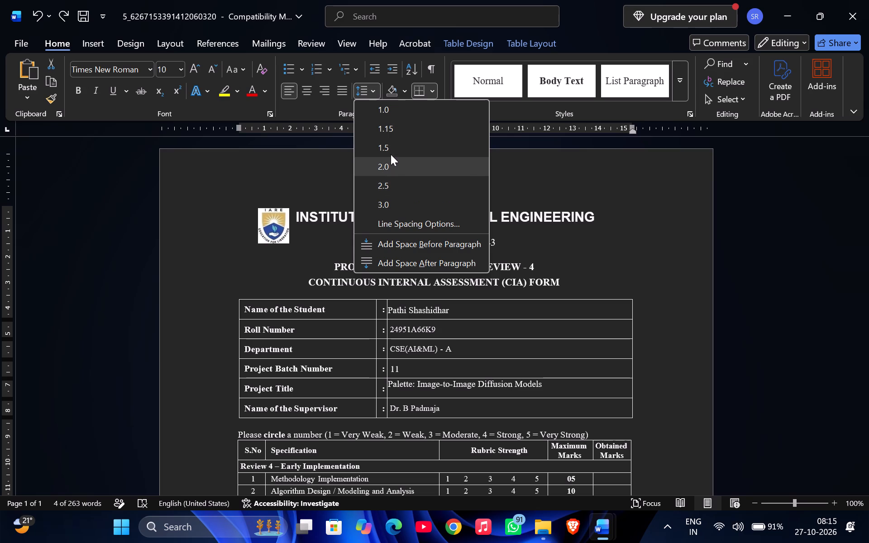
click(391, 154)
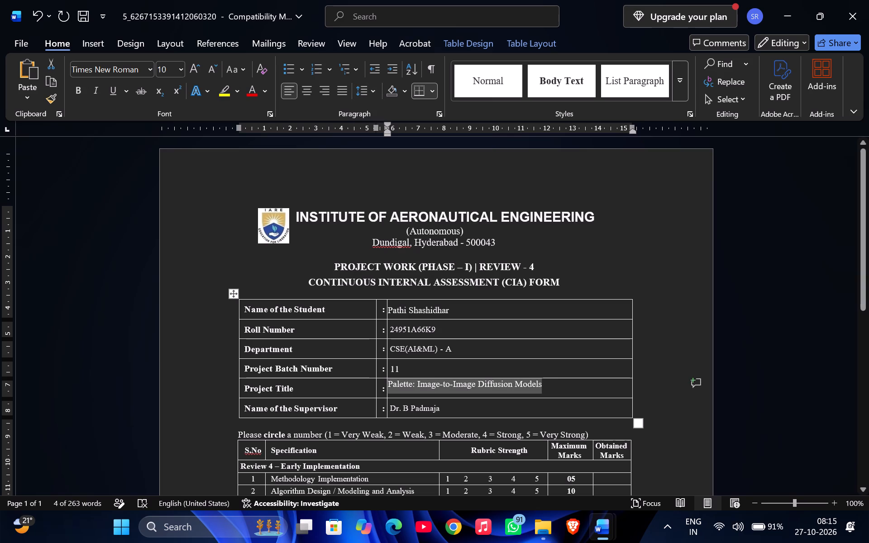
click(545, 385)
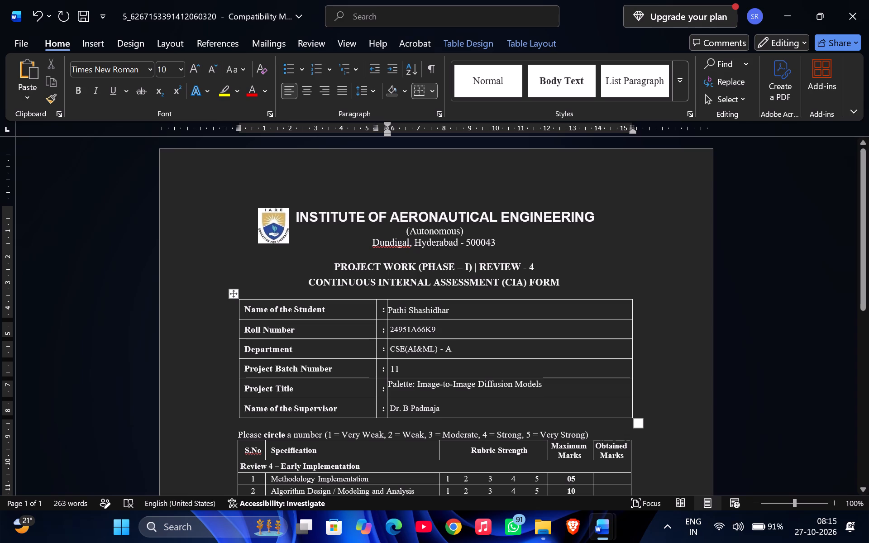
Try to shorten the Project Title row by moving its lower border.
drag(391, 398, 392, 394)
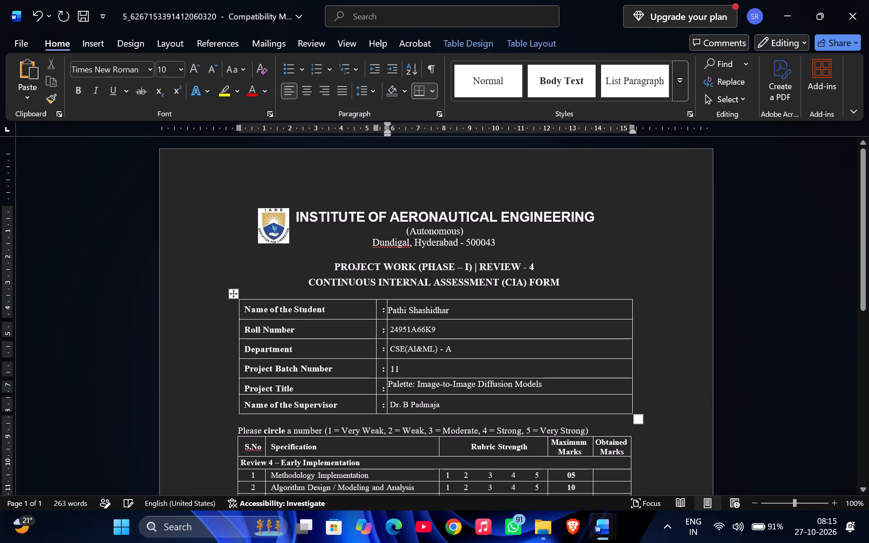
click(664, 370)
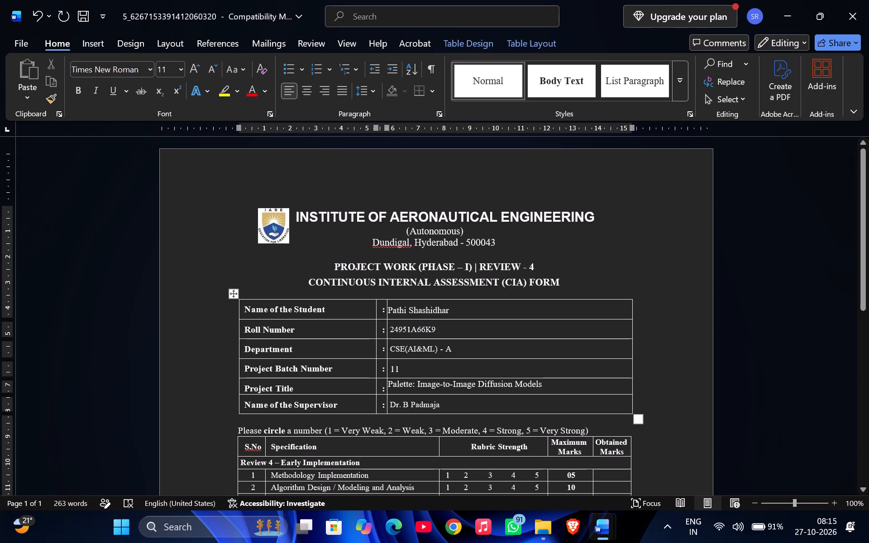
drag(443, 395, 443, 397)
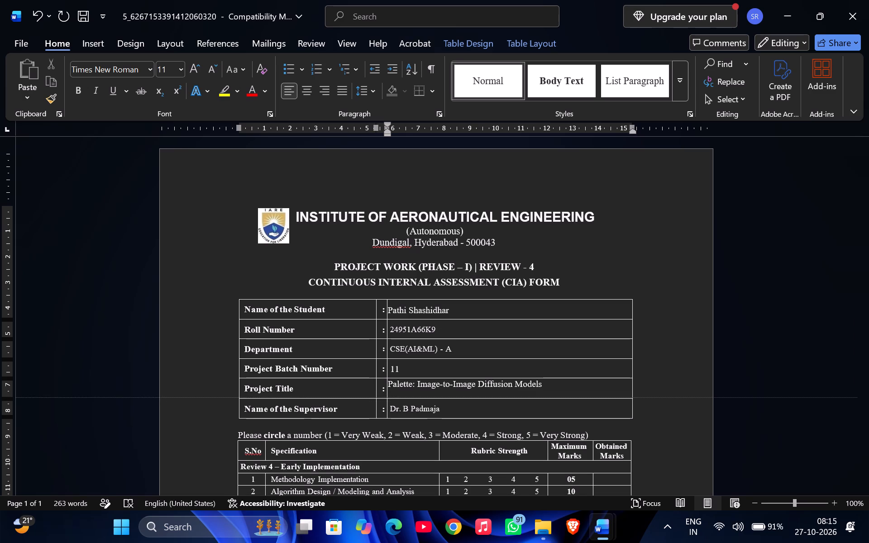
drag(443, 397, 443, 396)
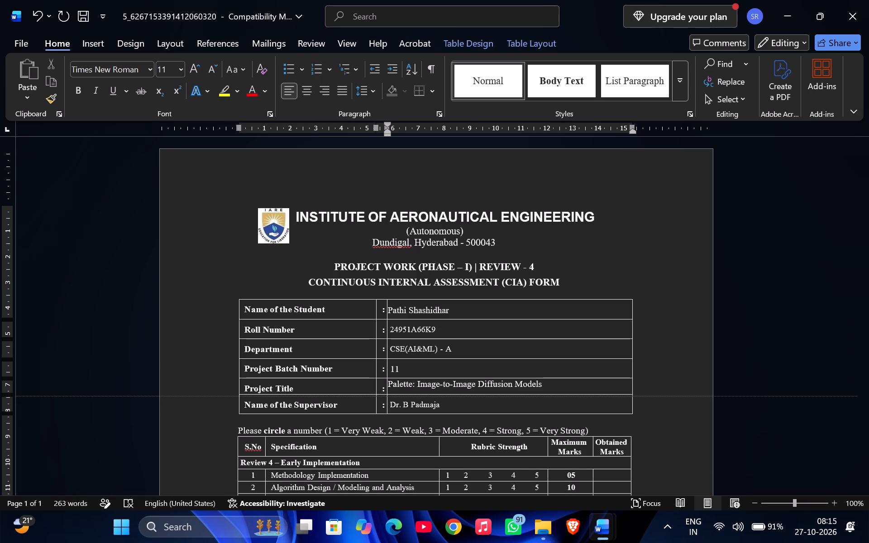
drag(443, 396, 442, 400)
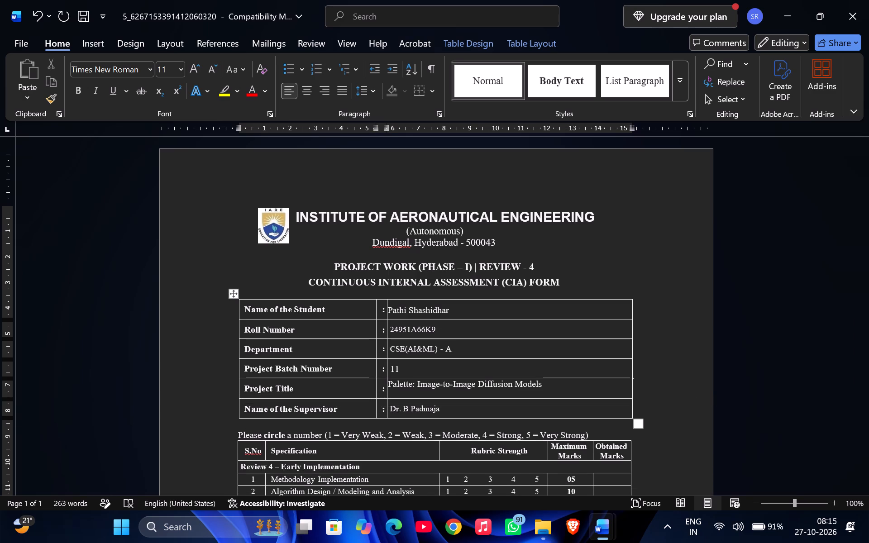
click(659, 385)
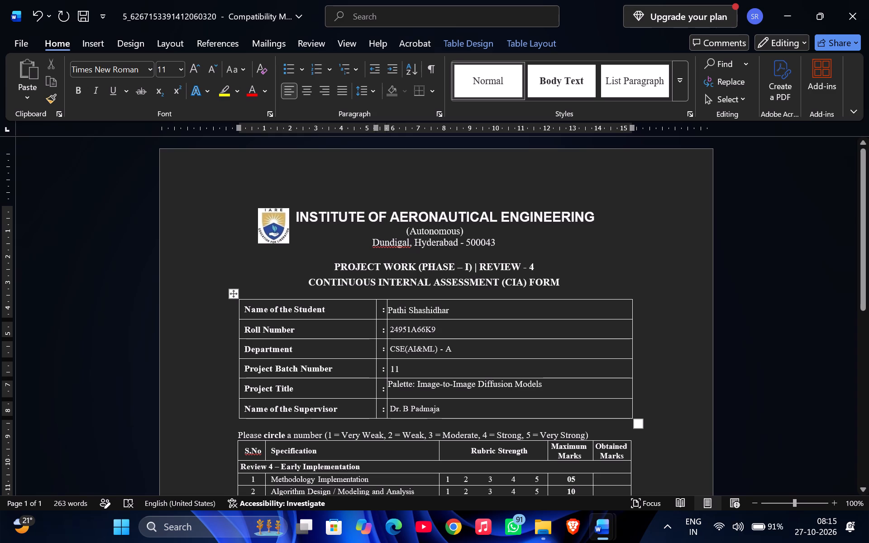
Replace the Name of the Supervisor entry in the Review 4 form with the supervisor's name copied from the K9 Review-3 form.
key(alt+Tab)
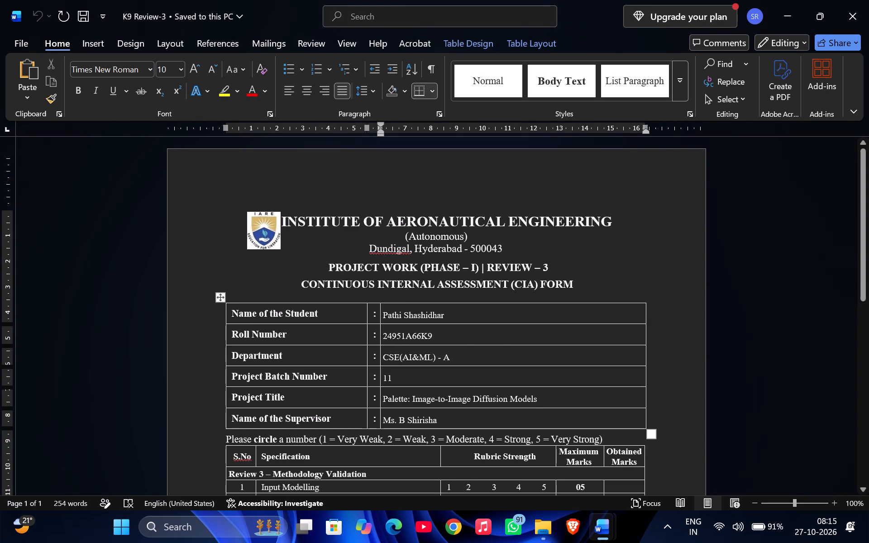
drag(452, 414, 385, 422)
key(ctrl+c)
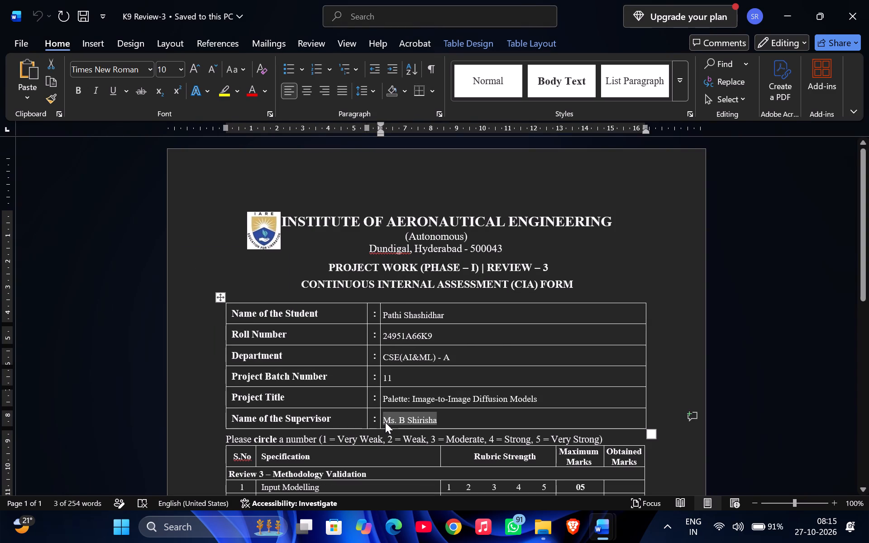
key(alt+Tab)
drag(446, 408, 424, 410)
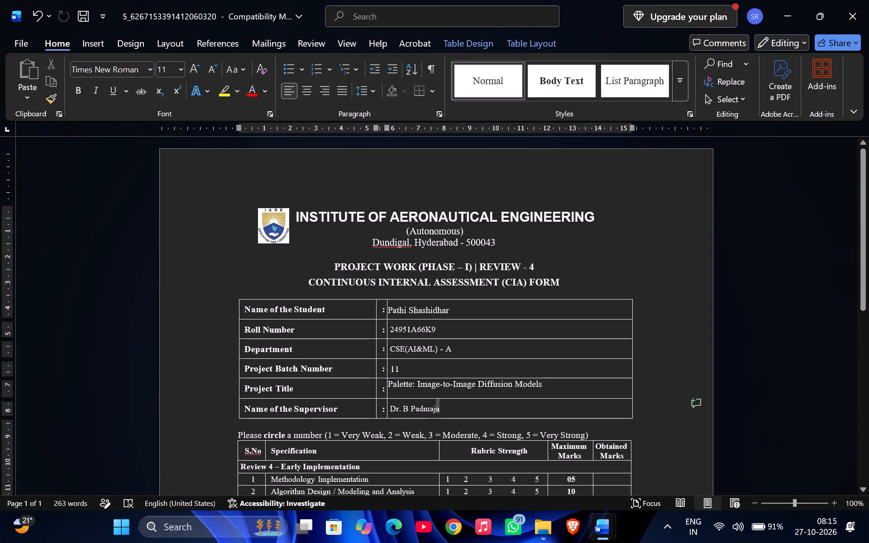
drag(424, 410, 389, 410)
key(ctrl+v)
Replace the Supervisor / Guide name and designation in the Review 4 PRC members table with the entry copied from the K9 Review-3 form.
scroll(483, 364, down, 1)
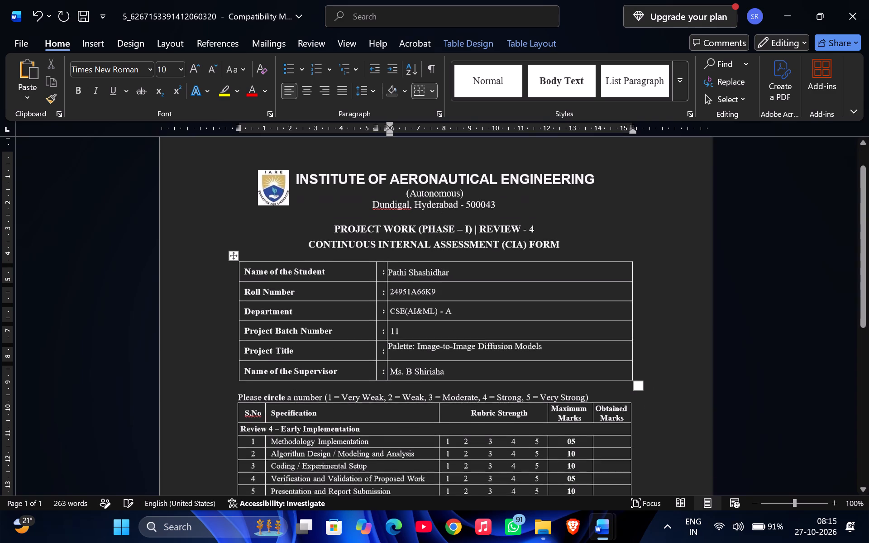
scroll(483, 364, down, 2)
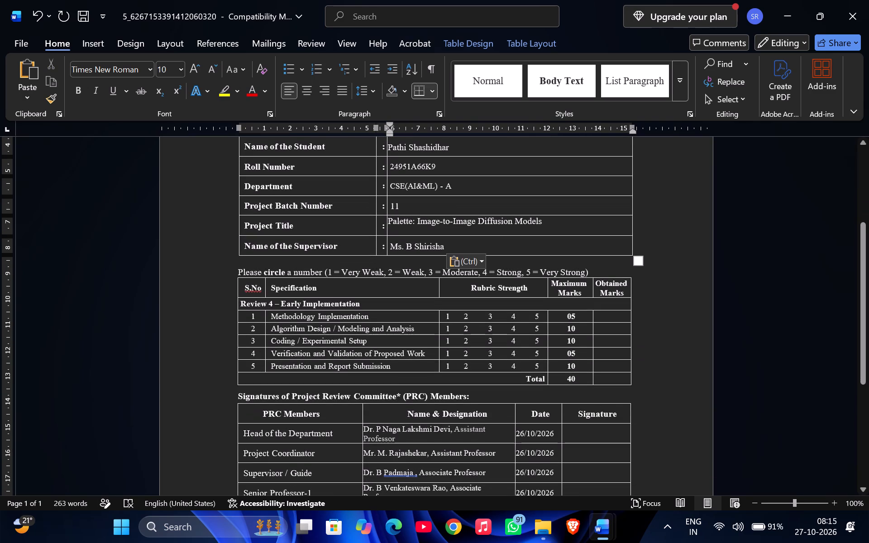
key(alt+Tab)
scroll(473, 367, down, 7)
key(alt+Tab)
scroll(474, 367, down, 4)
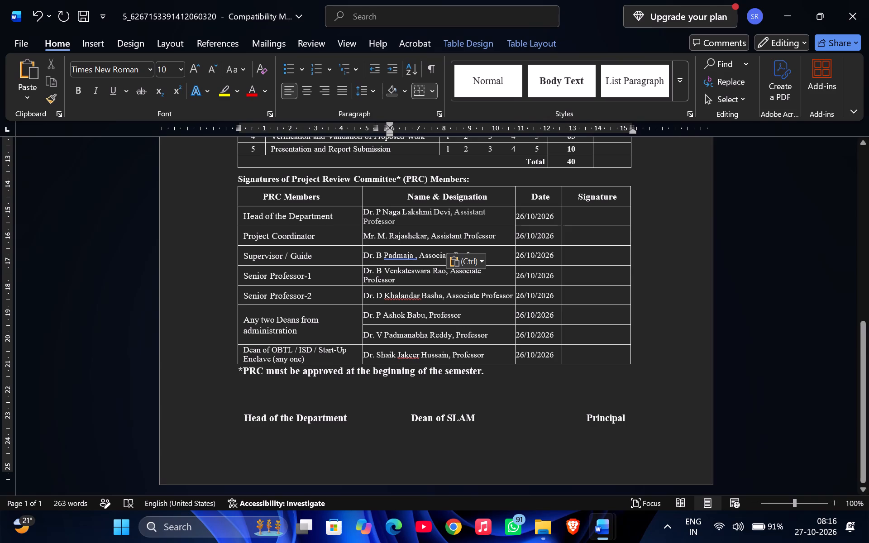
click(497, 254)
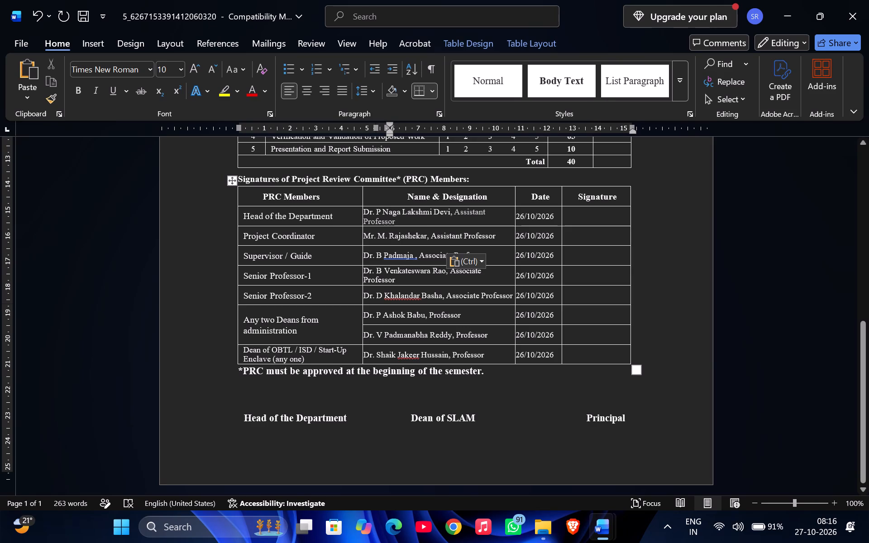
key(alt+Tab)
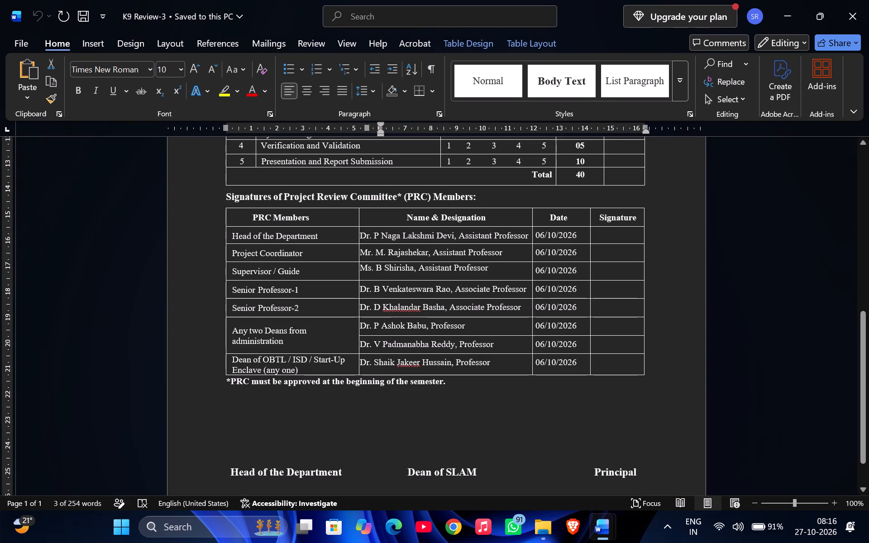
drag(494, 269, 362, 273)
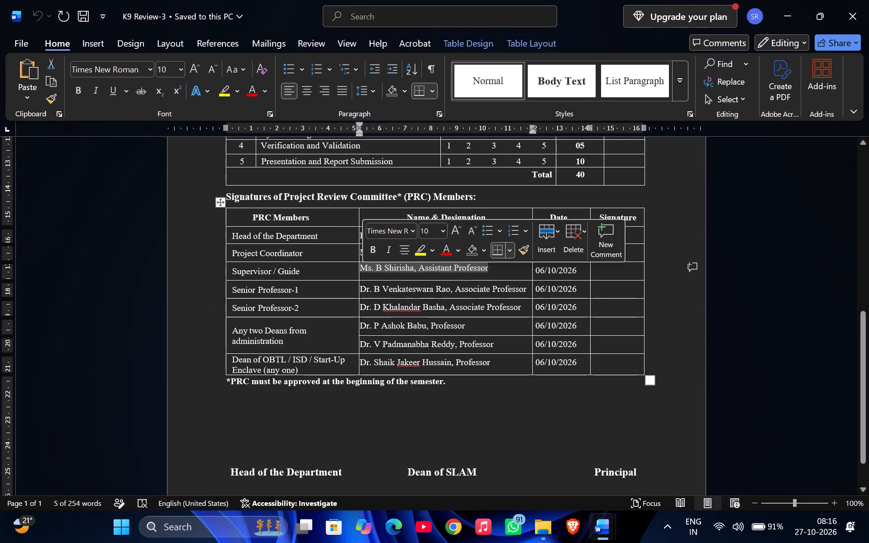
key(ctrl+c)
key(alt+Tab)
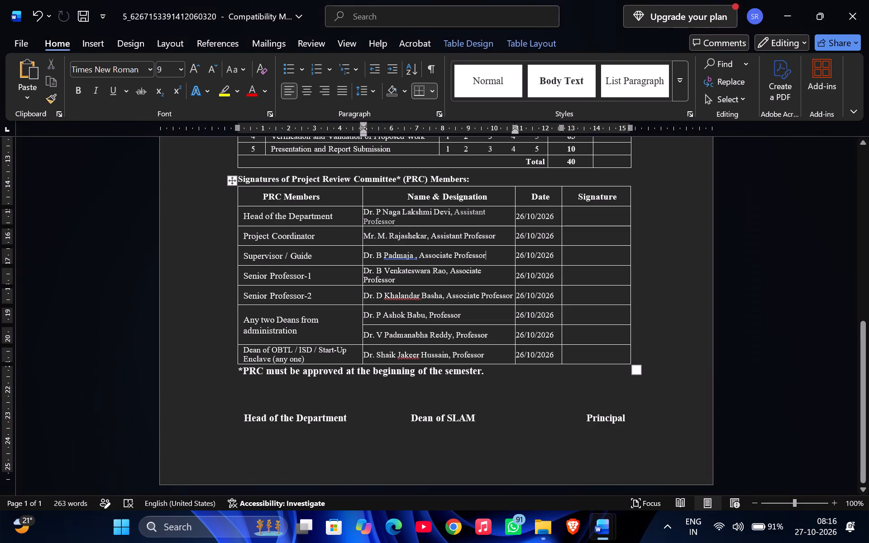
drag(491, 255, 363, 251)
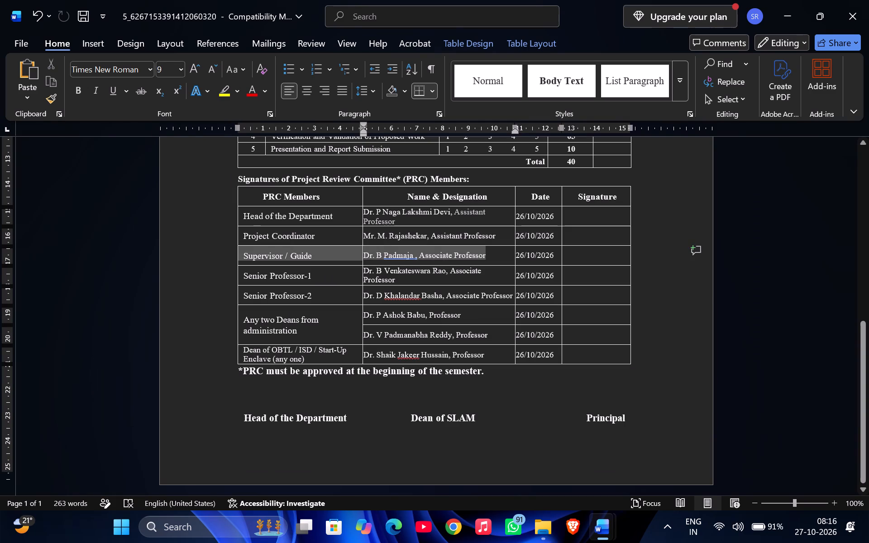
drag(363, 251, 374, 259)
click(500, 261)
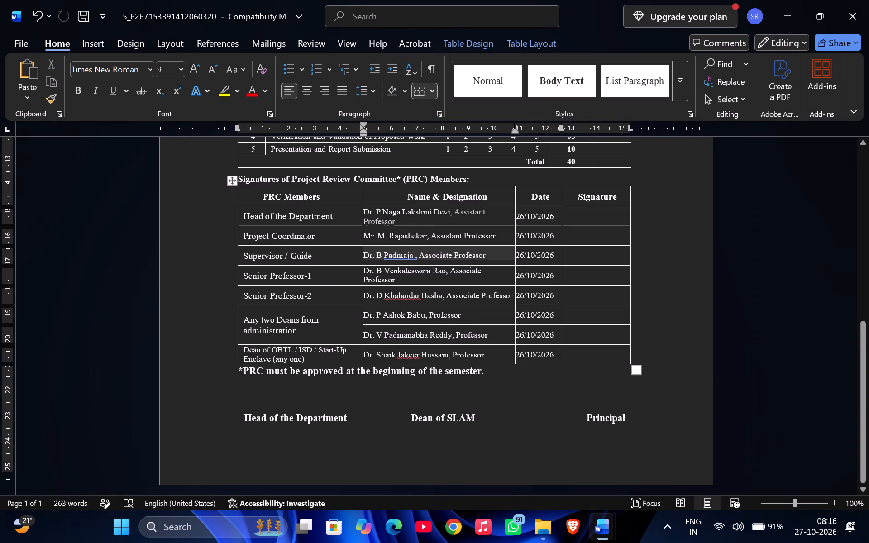
drag(490, 256, 368, 261)
key(ctrl+v)
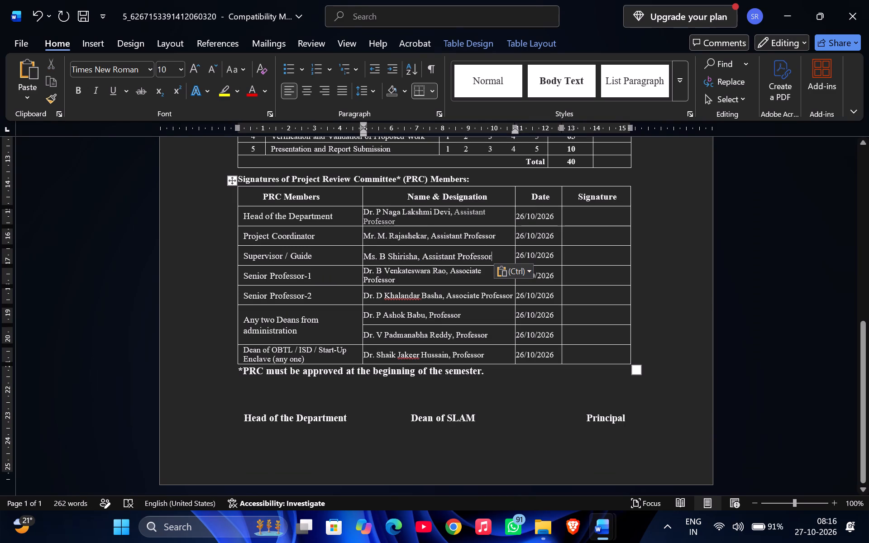
Change the date in all eight rows of the Review 4 PRC members table to 27/10/2026.
key(alt+Tab)
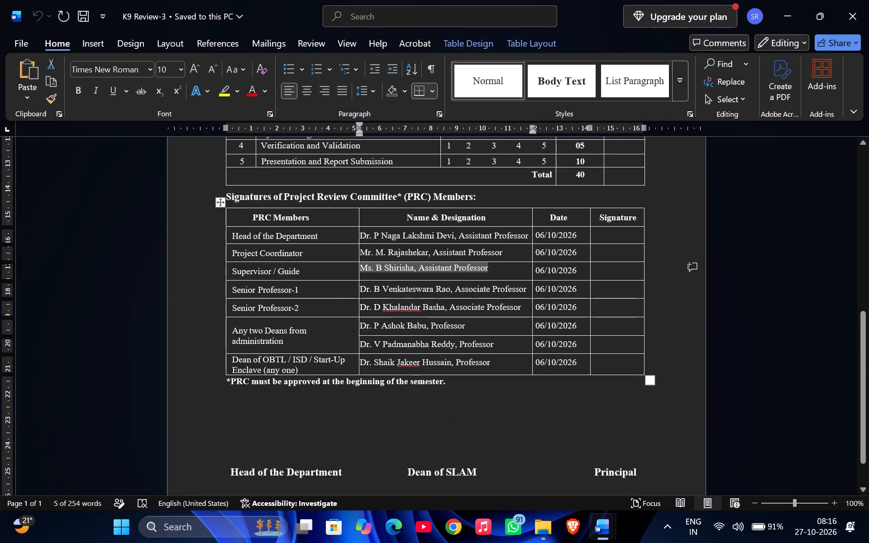
key(alt+Tab)
click(523, 217)
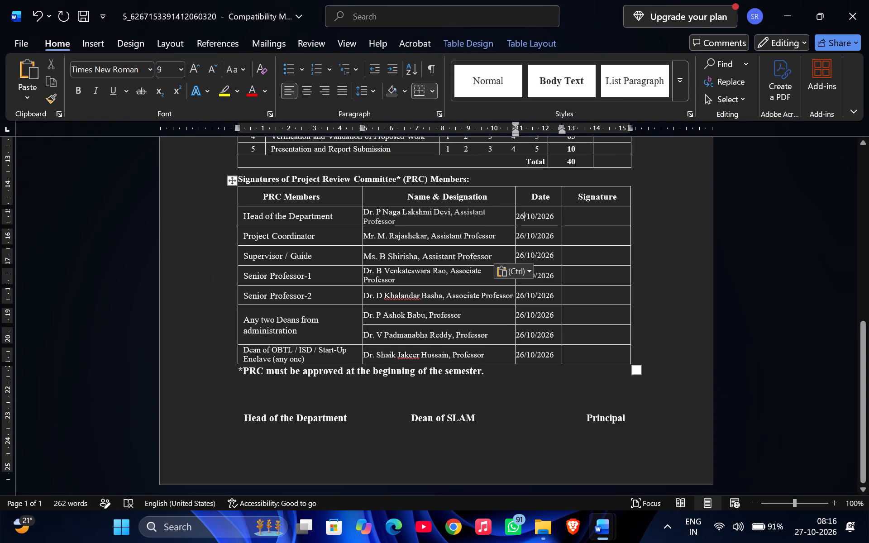
key(BackSpace)
key(7)
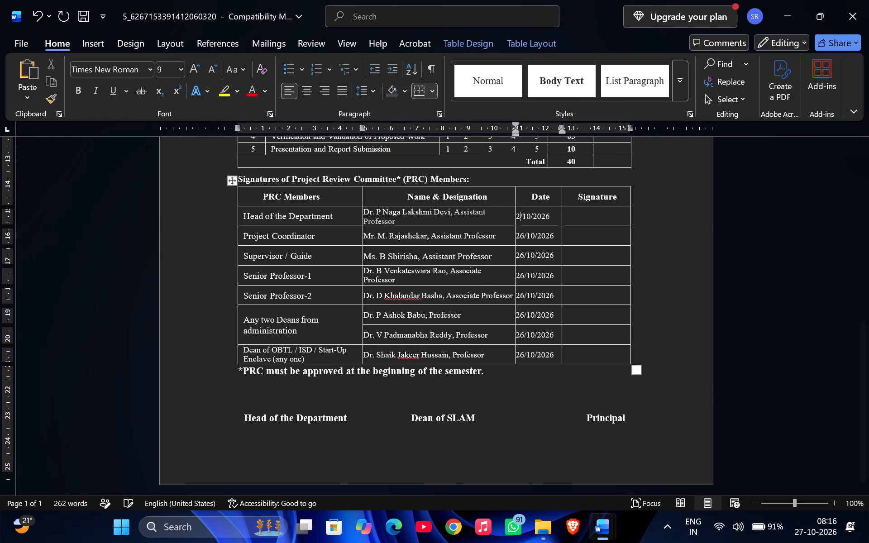
key(Down)
key(BackSpace)
key(7)
key(Down)
key(BackSpace)
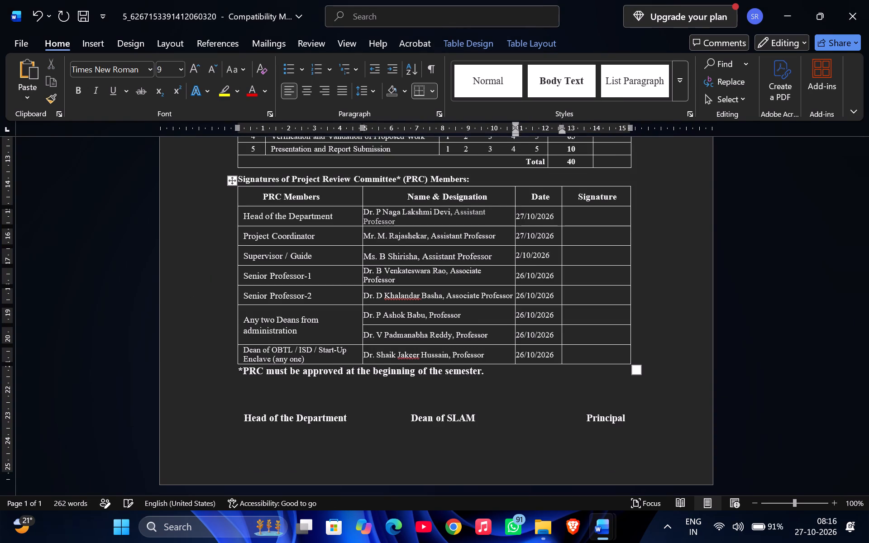
key(7)
key(Down)
key(BackSpace)
key(7)
key(Down)
key(BackSpace)
key(7)
key(Down)
key(BackSpace)
key(7)
key(Down)
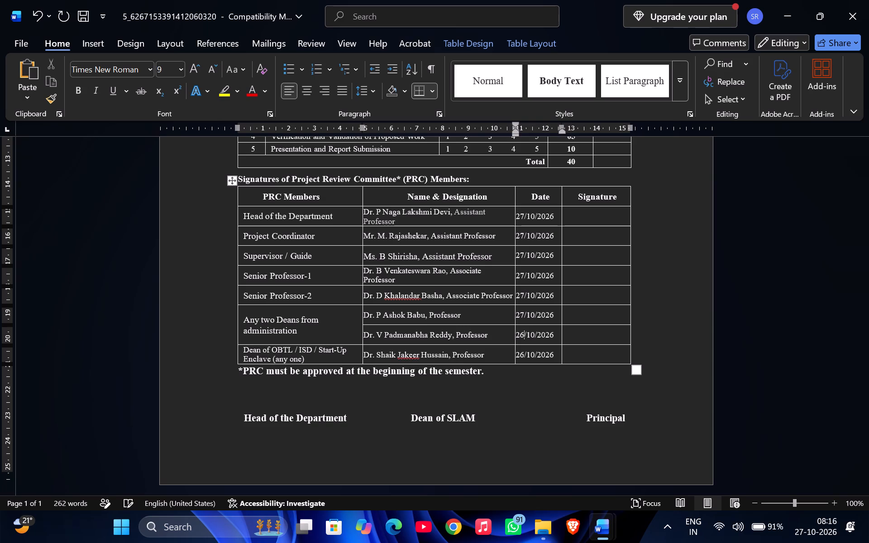
key(BackSpace)
key(7)
key(Down)
key(BackSpace)
key(7)
key(alt+Tab)
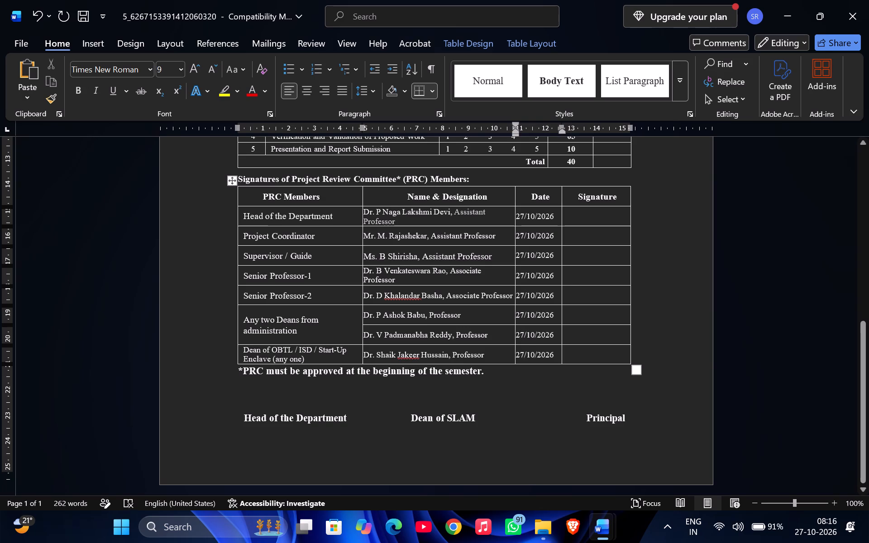
key(alt+Tab)
click(661, 257)
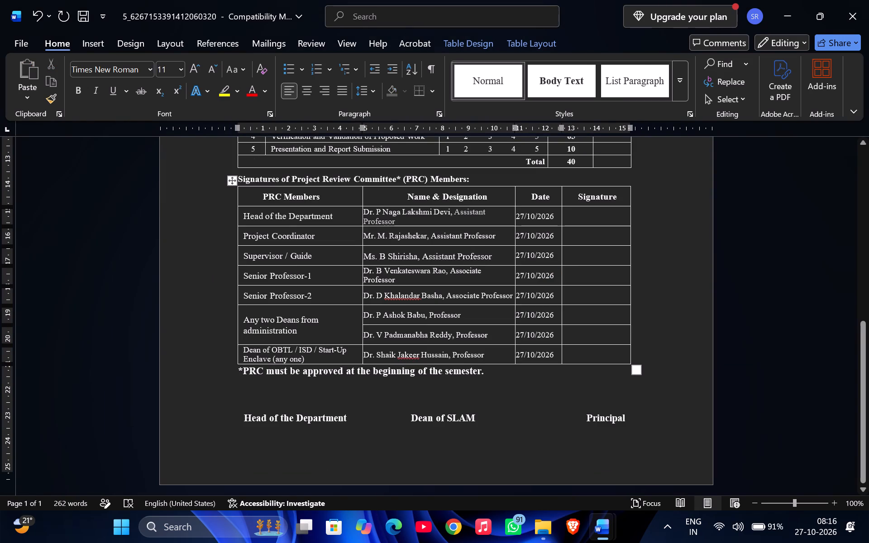
Compare the Review 4 form with K9 Review-3, checking the PRC members table and the student and project details.
key(alt+Tab)
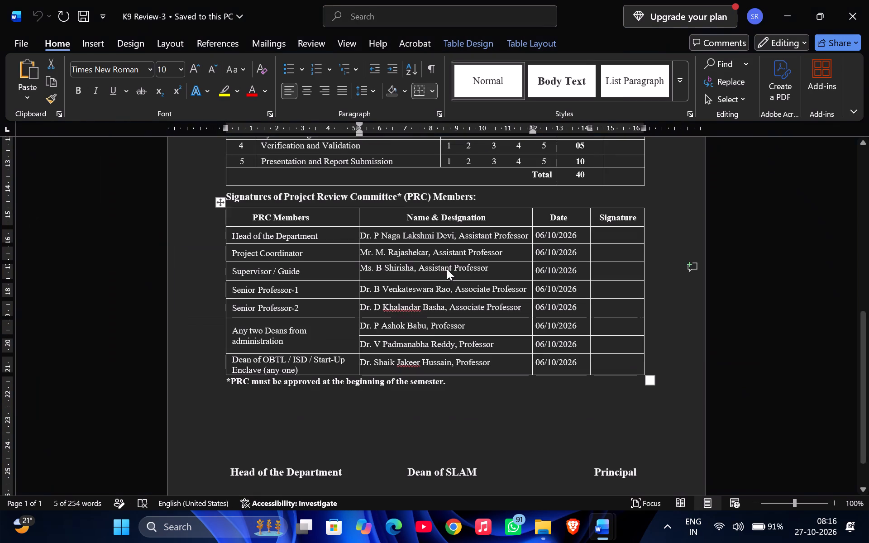
key(alt+Tab)
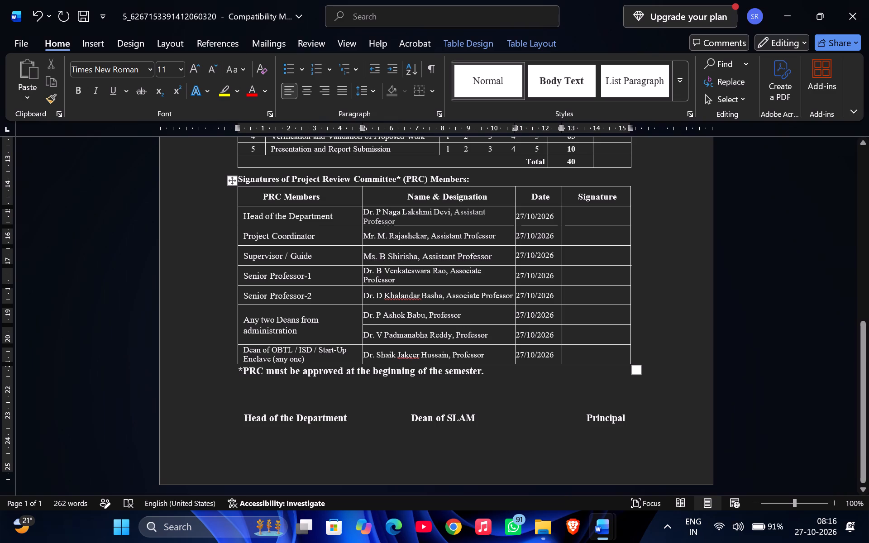
key(alt+Tab)
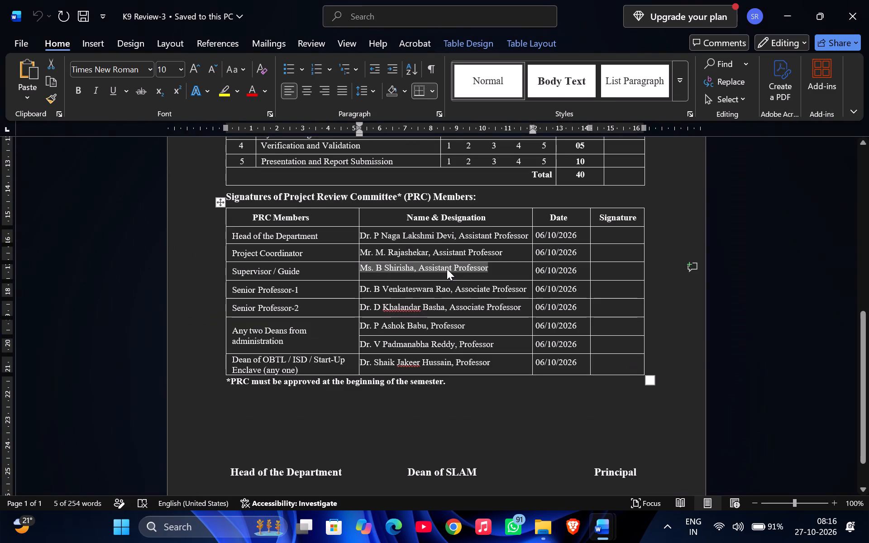
key(alt+Tab)
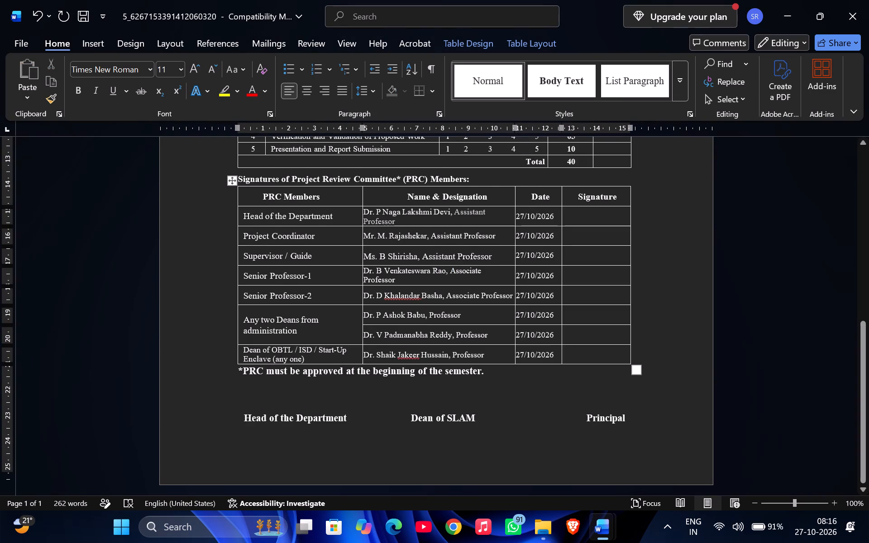
scroll(481, 367, up, 5)
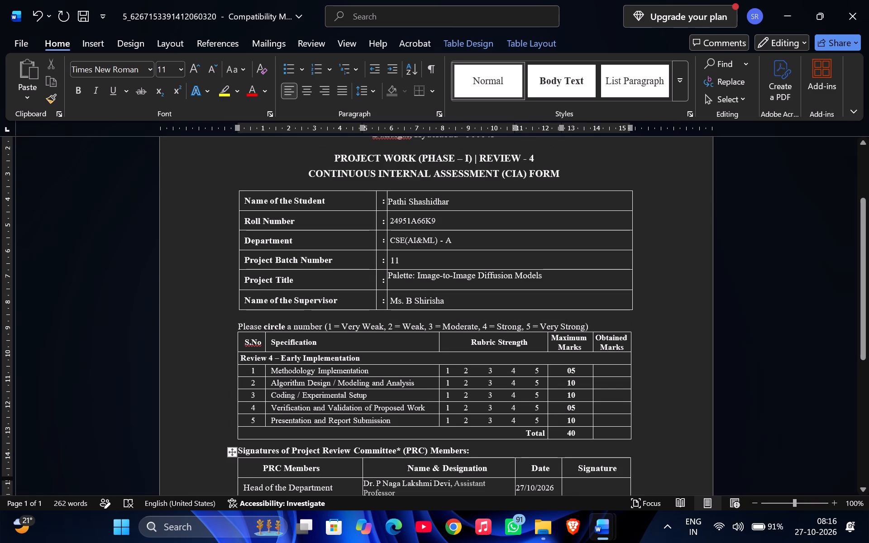
ctrl+scroll(505, 332, up, 1)
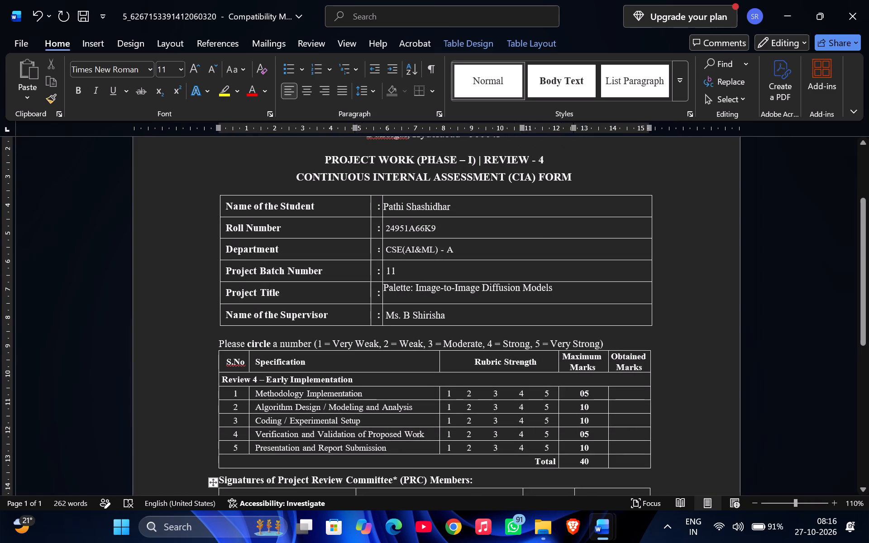
scroll(504, 332, up, 2)
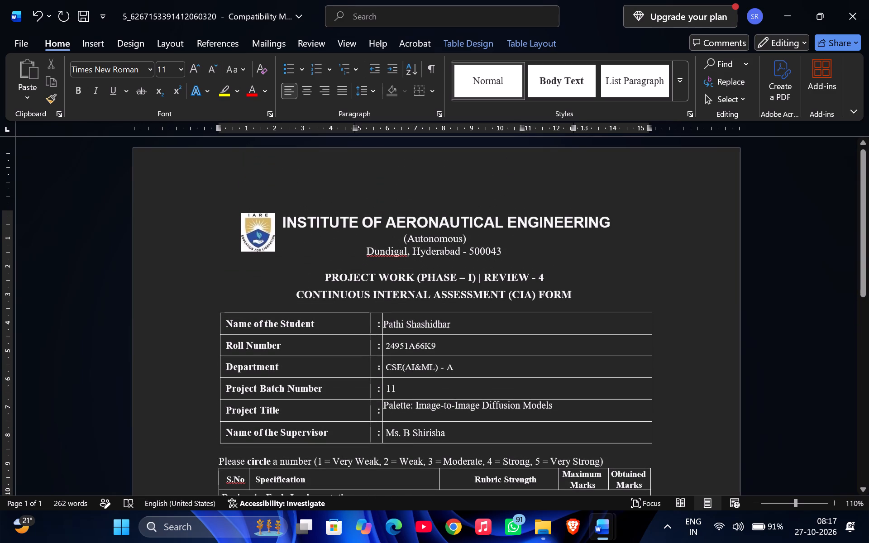
Save the completed Review 4 form under its existing file name.
key(ctrl+s)
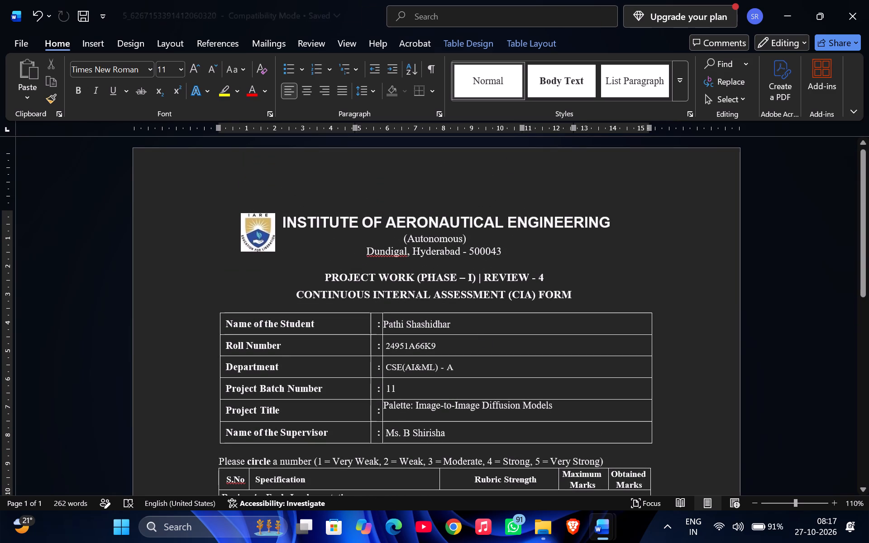
key(ctrl+s)
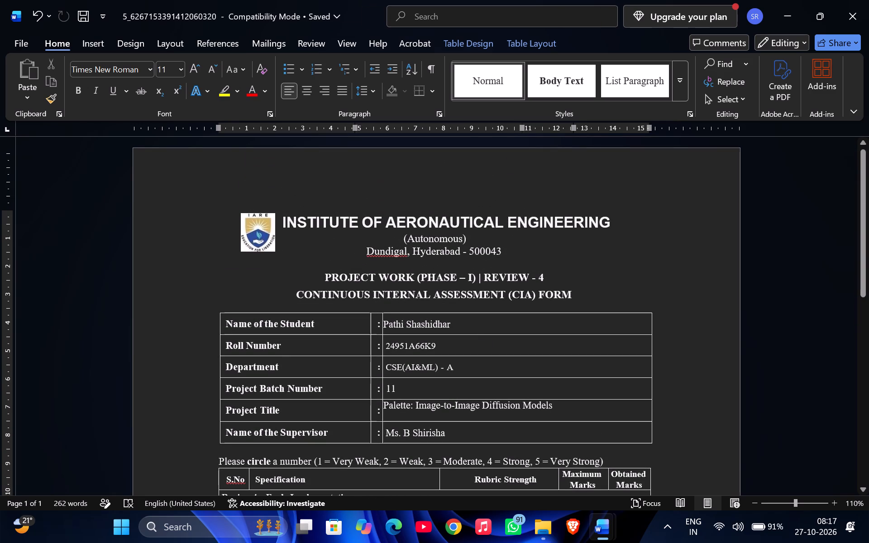
Save a copy of the Review 4 form as a Word document named k9 r4 in the Downloads folder.
click(25, 38)
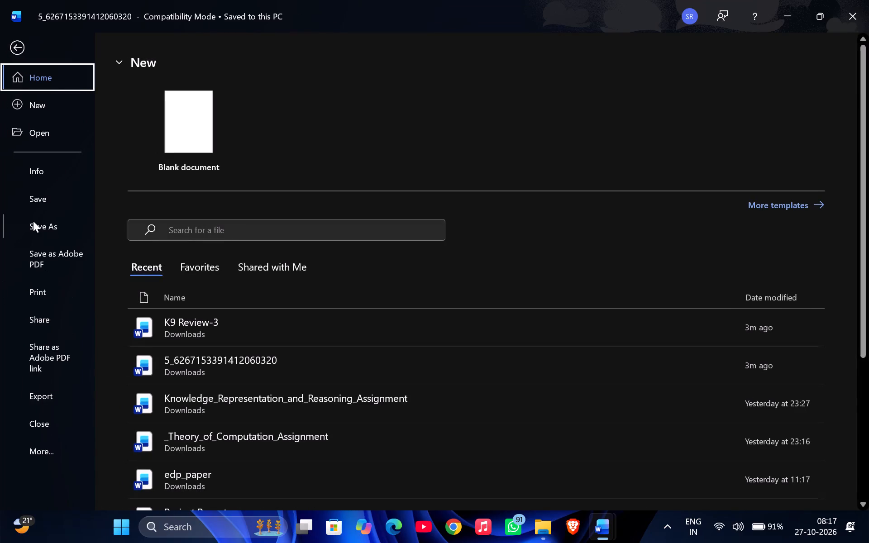
click(33, 221)
click(394, 161)
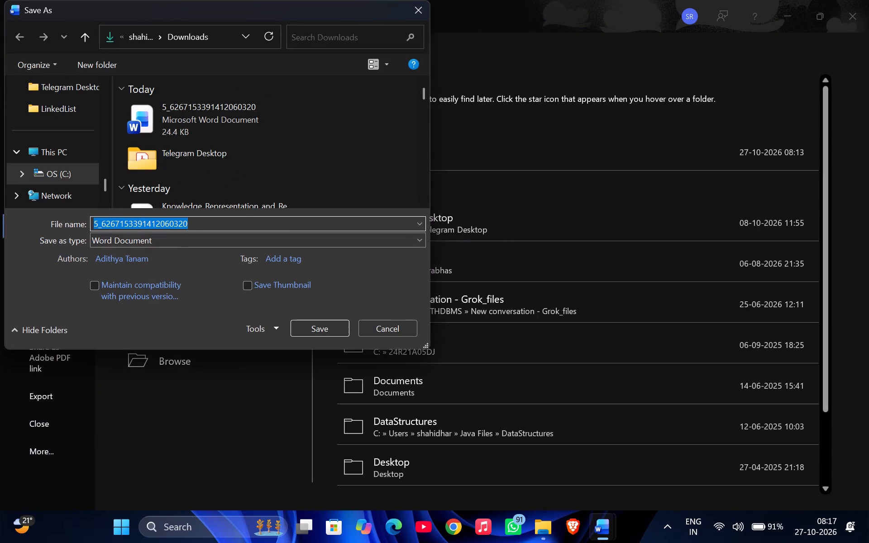
key(BackSpace)
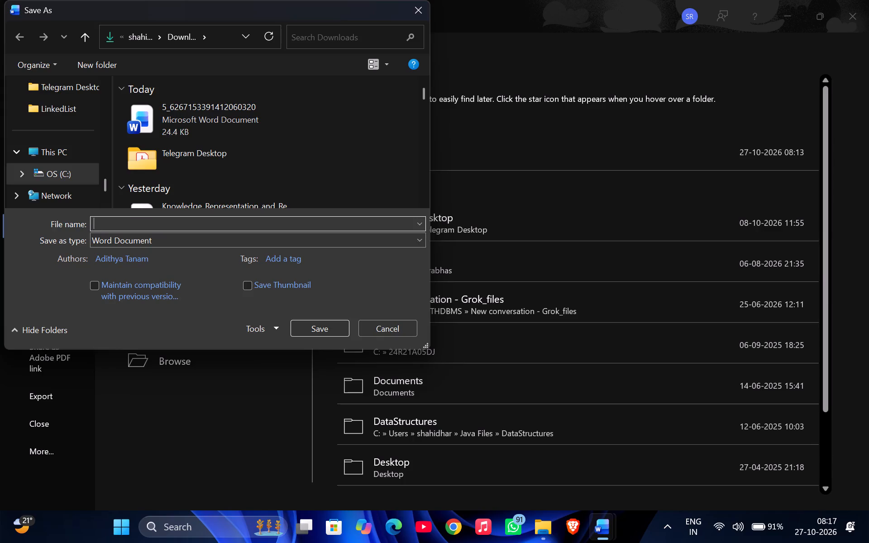
key(k)
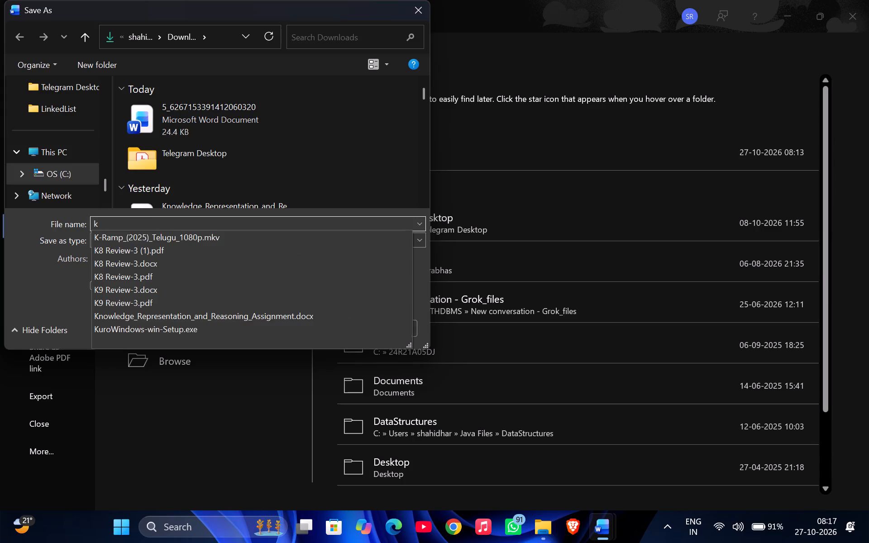
text(9)
key(space)
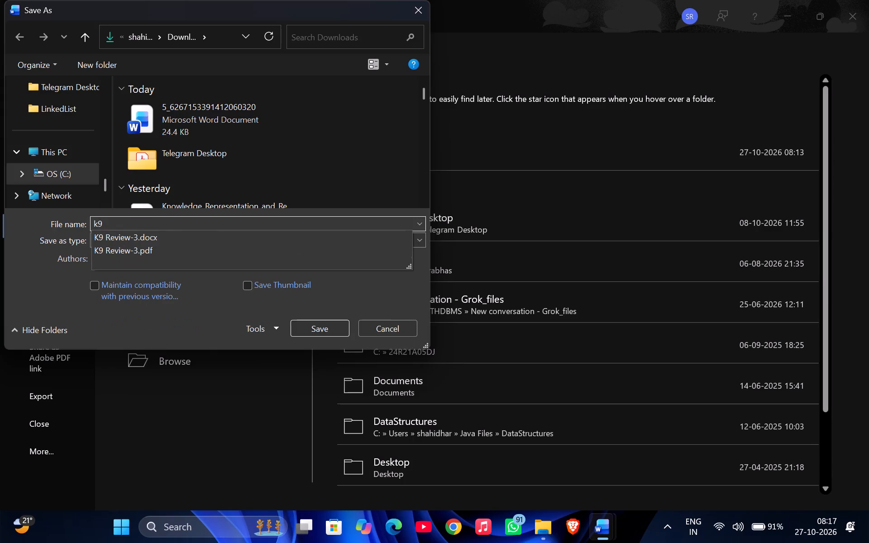
text(r4)
key(Return)
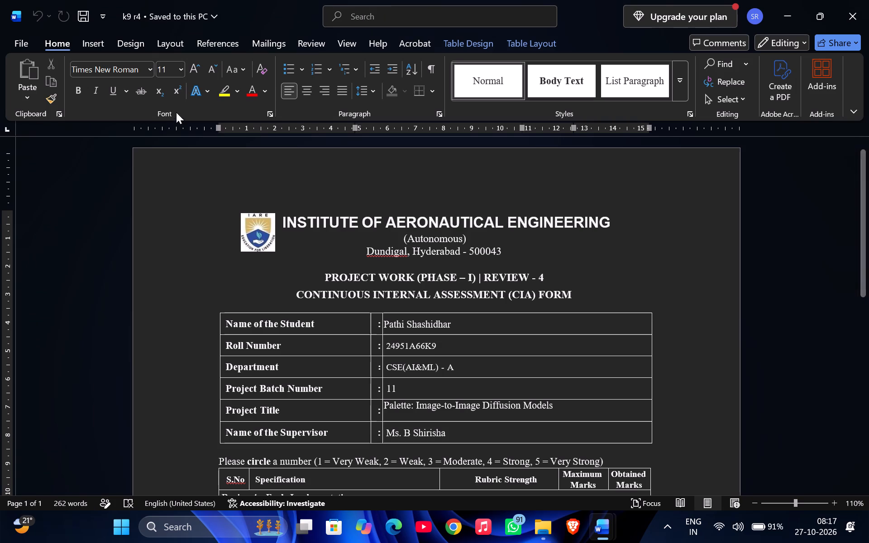
Close the k9 r4 and K9 Review-3 documents.
click(868, 0)
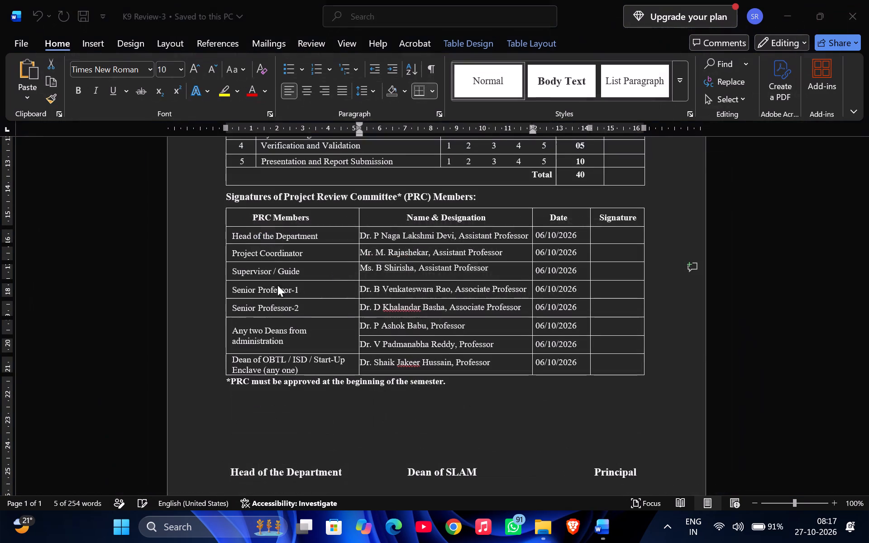
scroll(374, 238, up, 8)
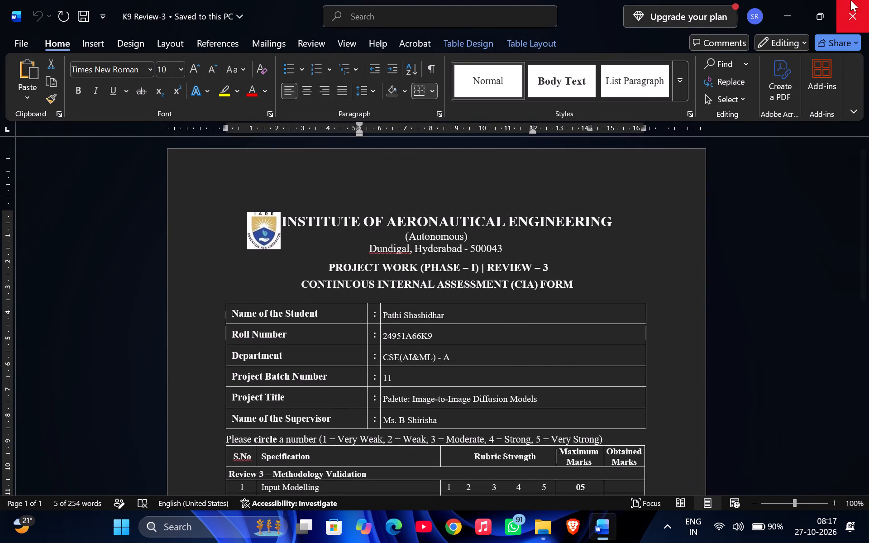
click(850, 0)
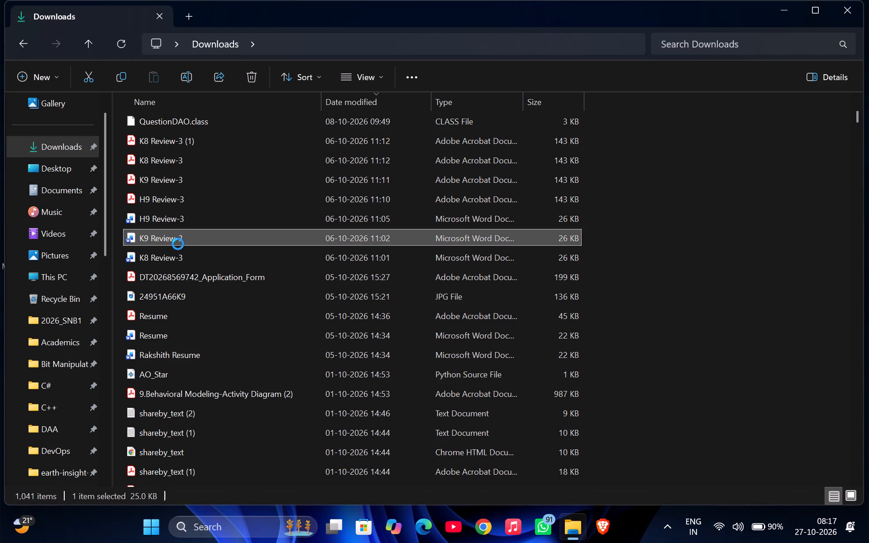
double_click(176, 221)
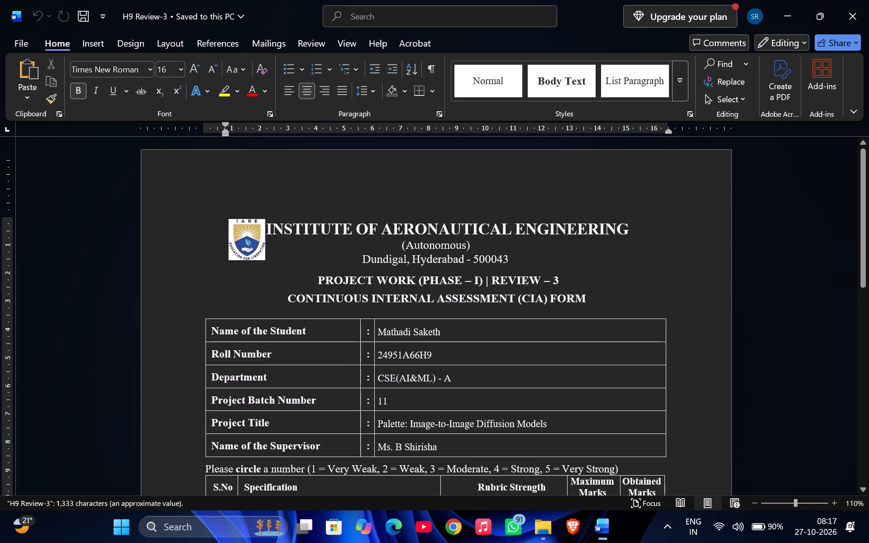
click(785, 18)
scroll(117, 288, up, 9)
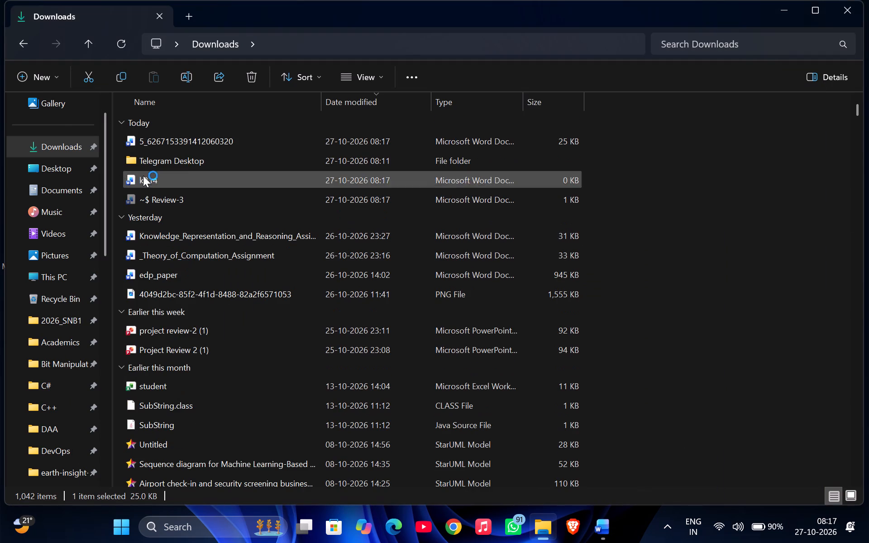
double_click(148, 138)
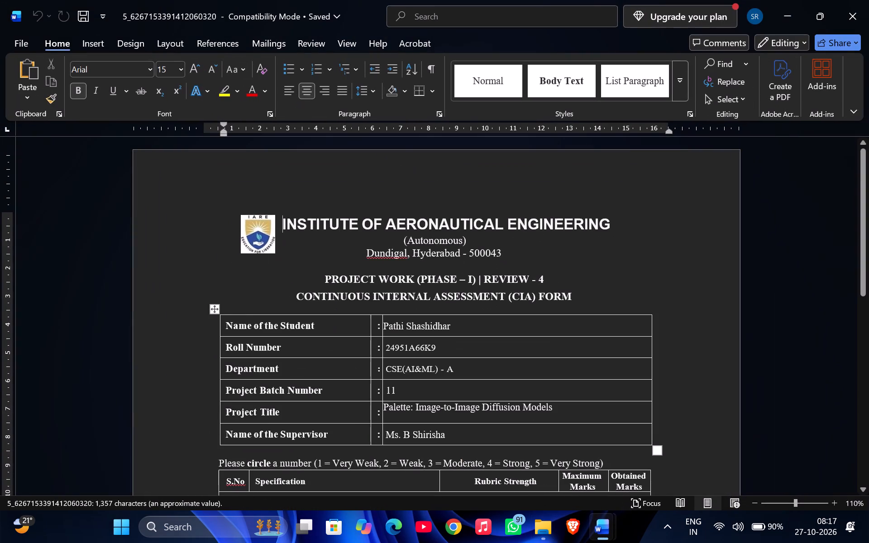
Replace the Name of the Student entry in the Review 4 form with the student's name copied from H9 Review-3.
drag(454, 330, 393, 330)
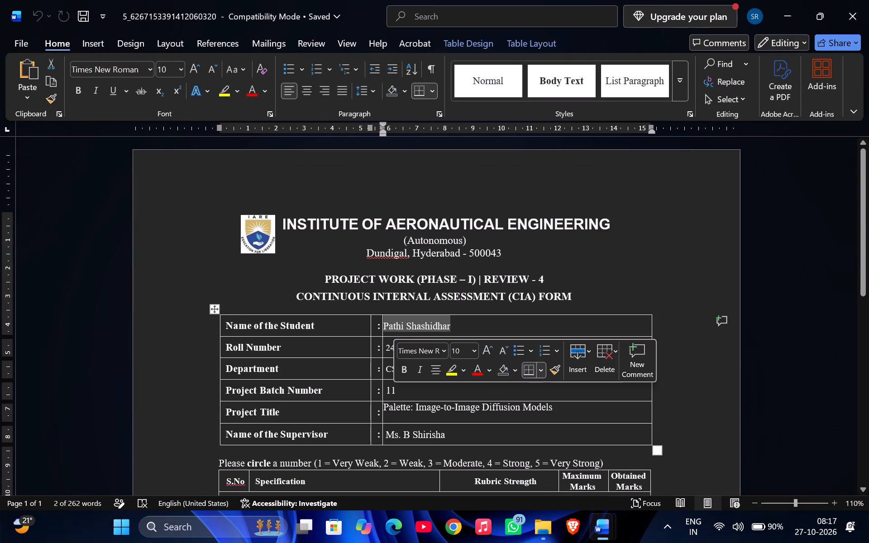
key(alt+Tab)
drag(446, 334, 382, 336)
key(ctrl+c)
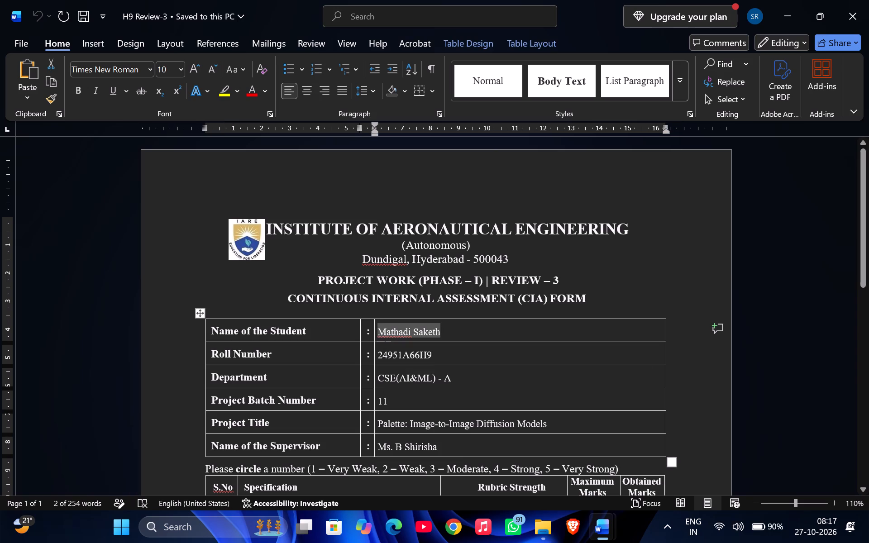
key(alt+Tab)
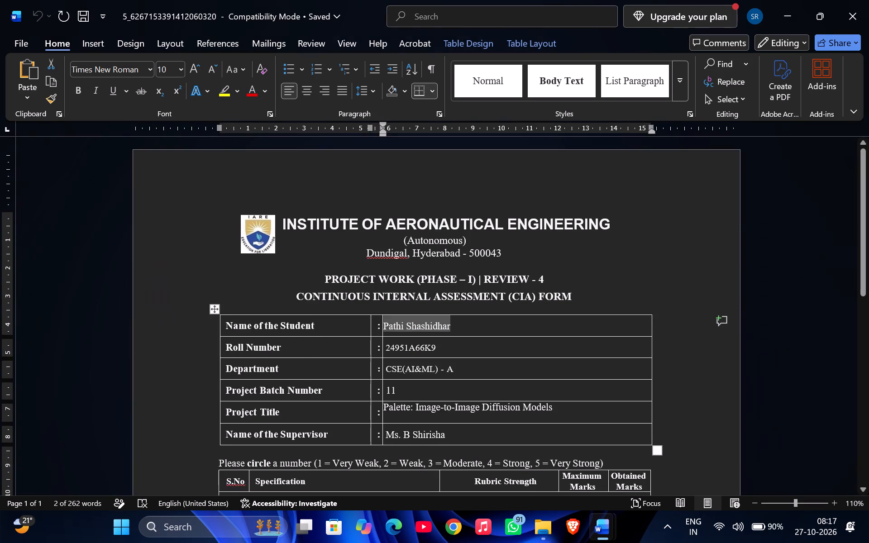
key(ctrl+v)
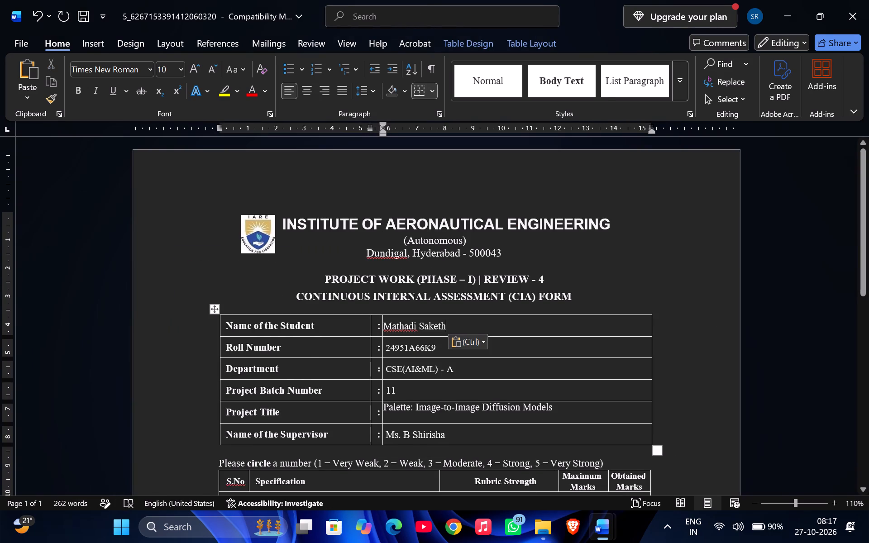
Change the last two characters of the Roll Number in the Review 4 form to H9, matching H9 Review-3.
click(443, 348)
key(alt+Tab)
key(alt+Tab)
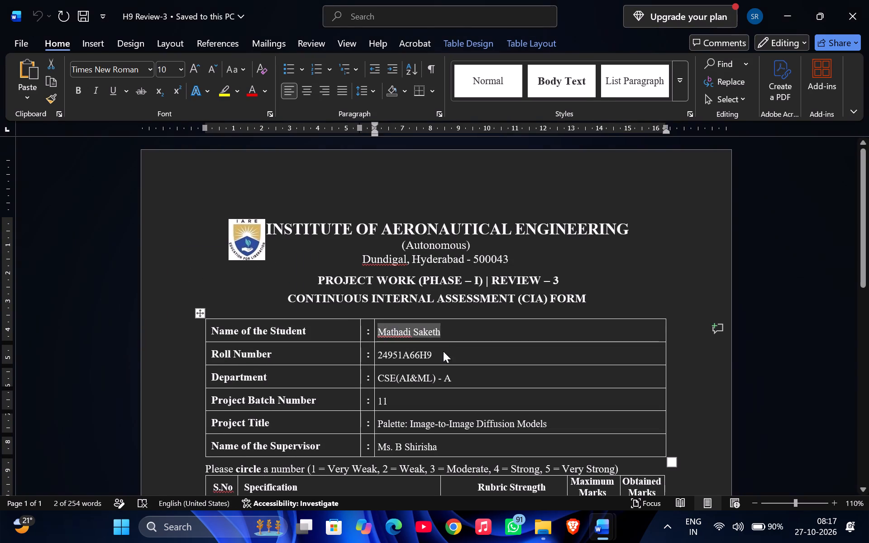
key(BackSpace)
key(BackSpace)
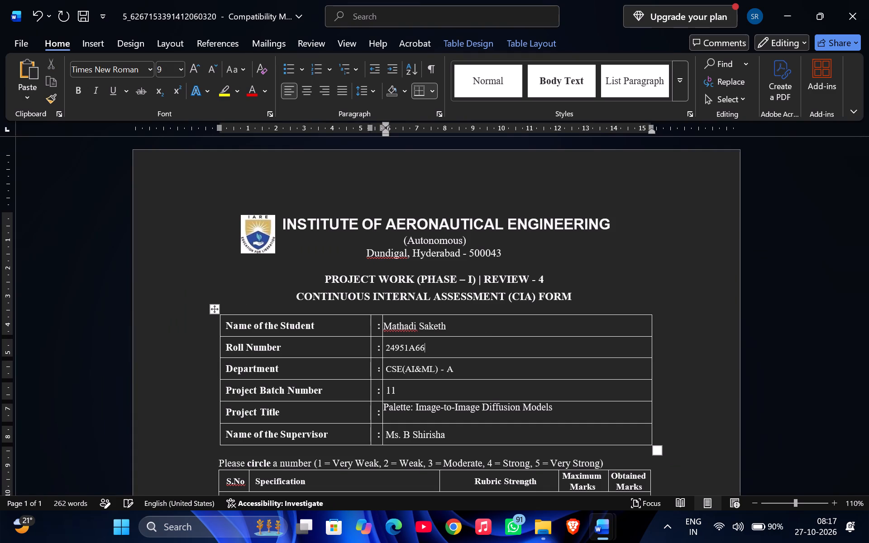
text(H9)
Check the rest of the Review 4 form down to the PRC members table and save it.
scroll(473, 383, down, 6)
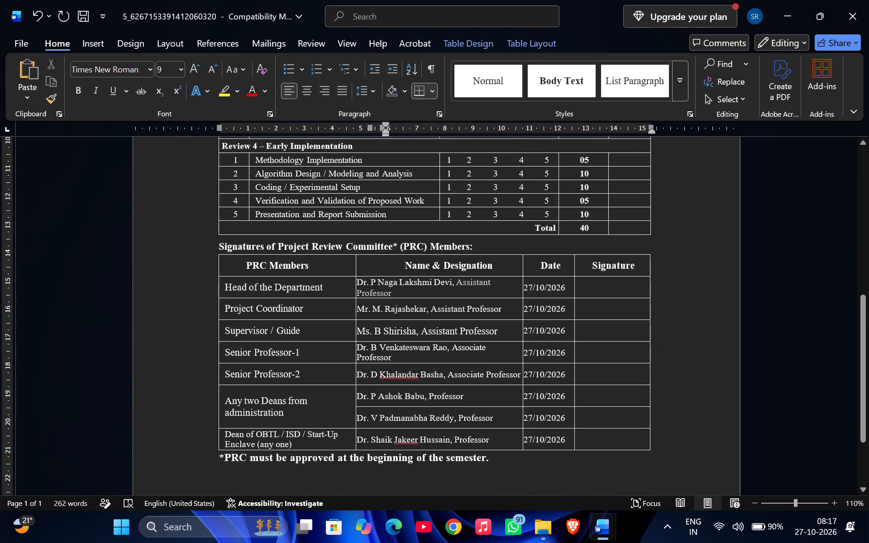
scroll(472, 357, up, 13)
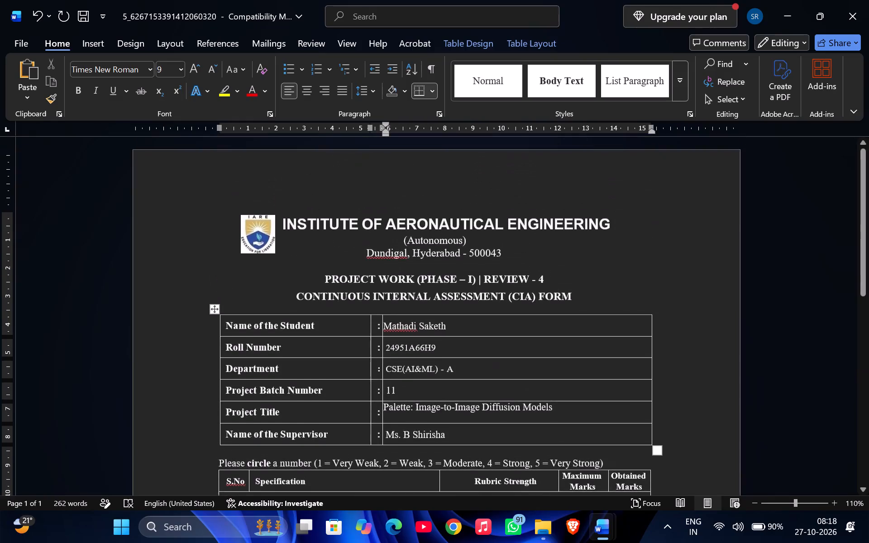
scroll(478, 344, up, 4)
key(ctrl+s)
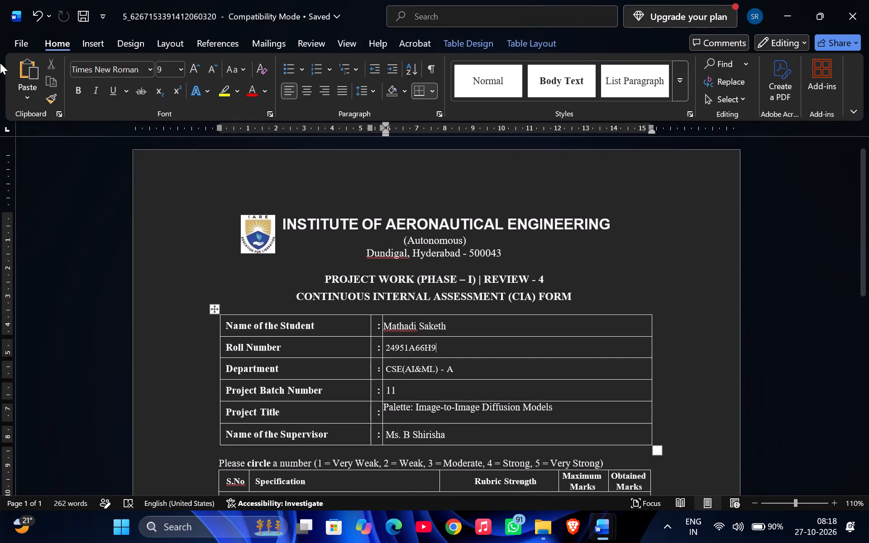
Save the Review 4 form as a separate copy named H9 r4 in Downloads and close the open Word documents.
click(22, 39)
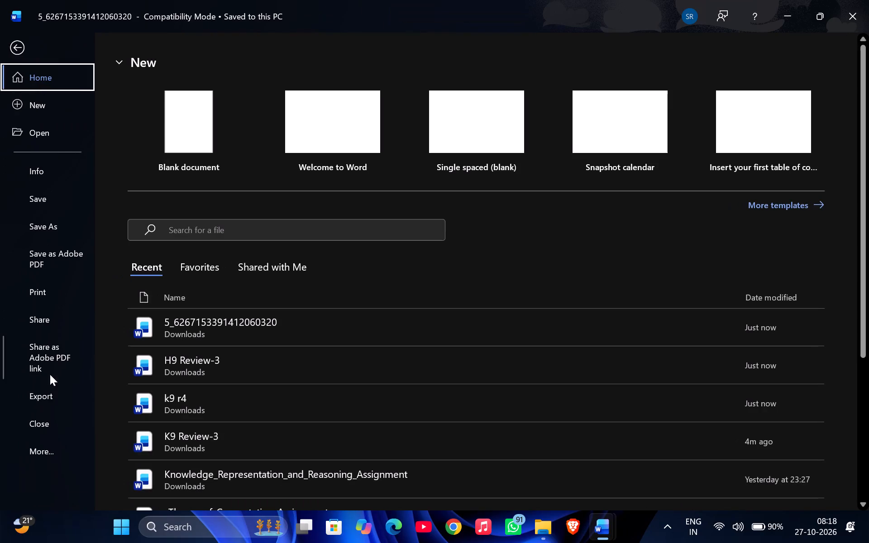
click(46, 232)
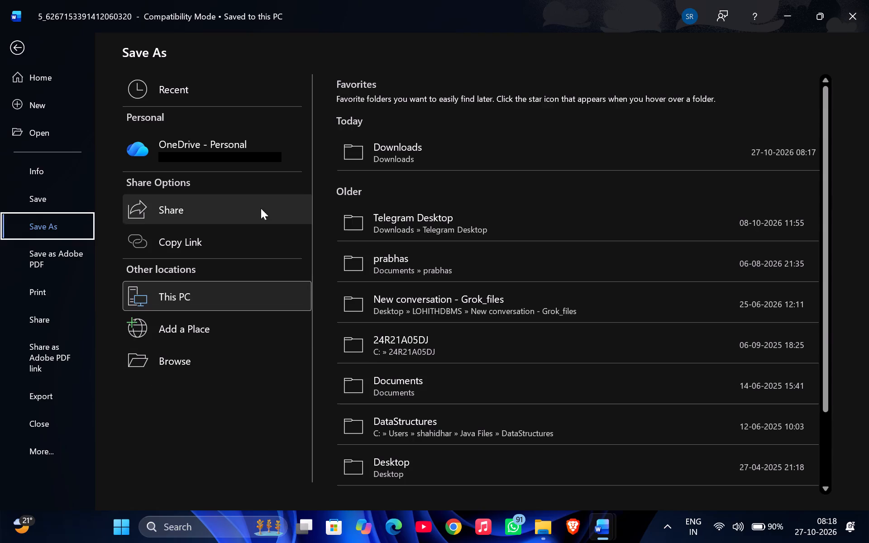
click(362, 153)
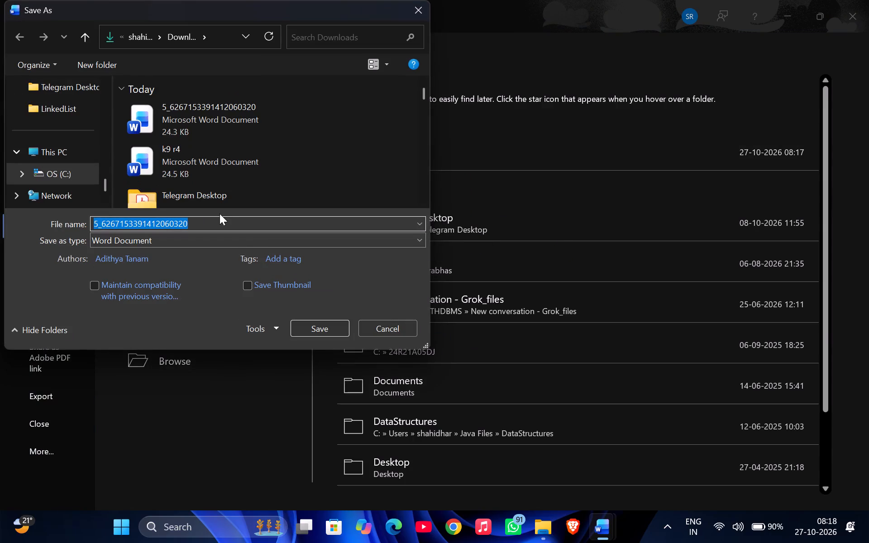
key(BackSpace)
text(H9 r4)
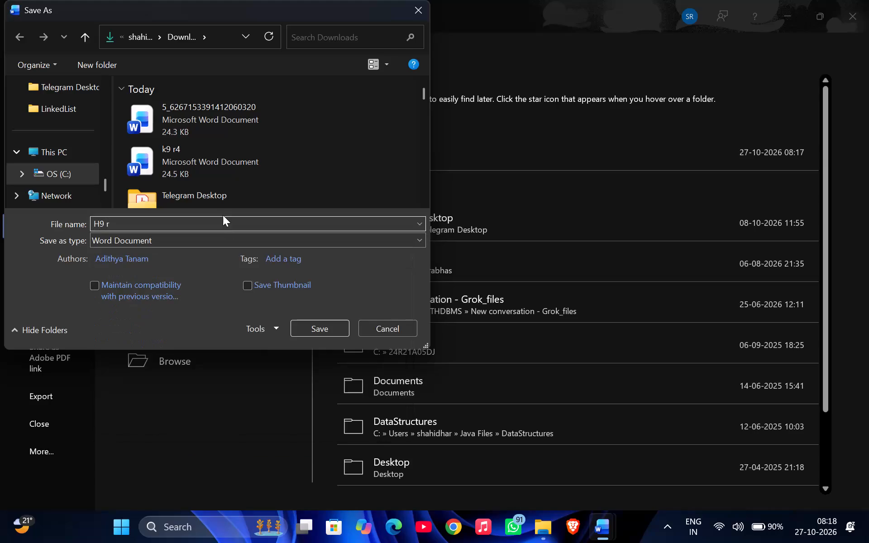
key(Return)
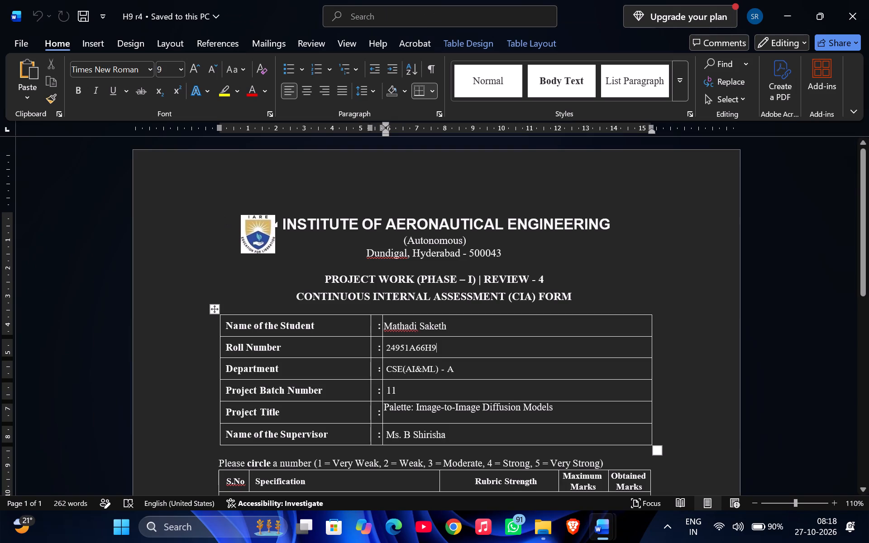
scroll(382, 275, down, 10)
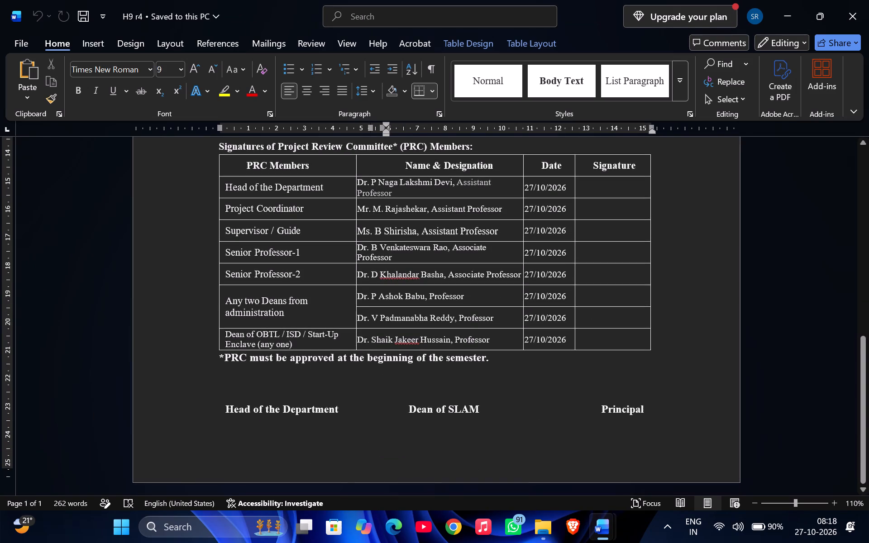
click(868, 2)
click(864, 2)
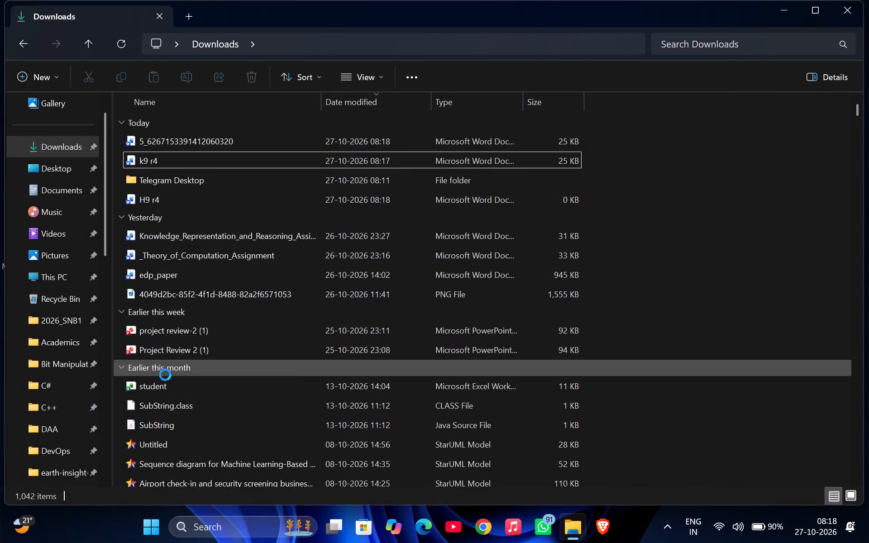
scroll(173, 297, up, 1)
scroll(173, 295, down, 2)
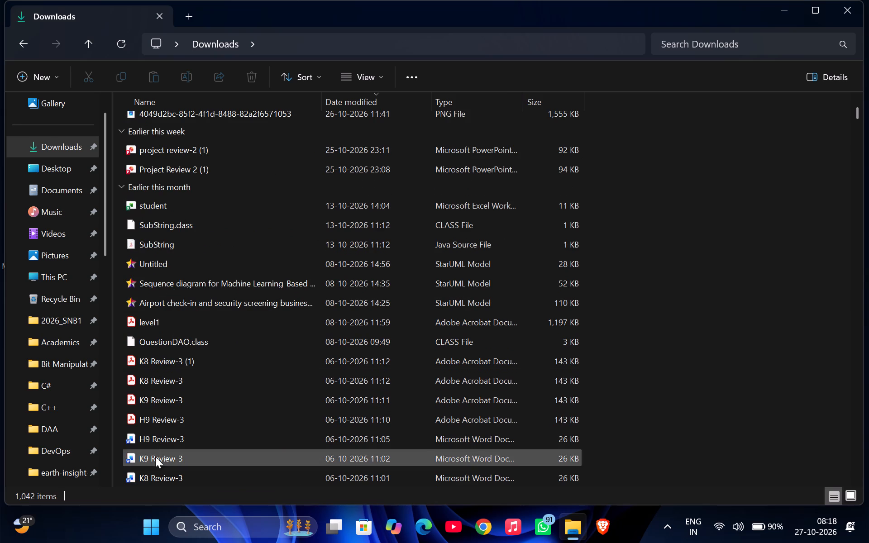
double_click(155, 478)
scroll(200, 390, up, 3)
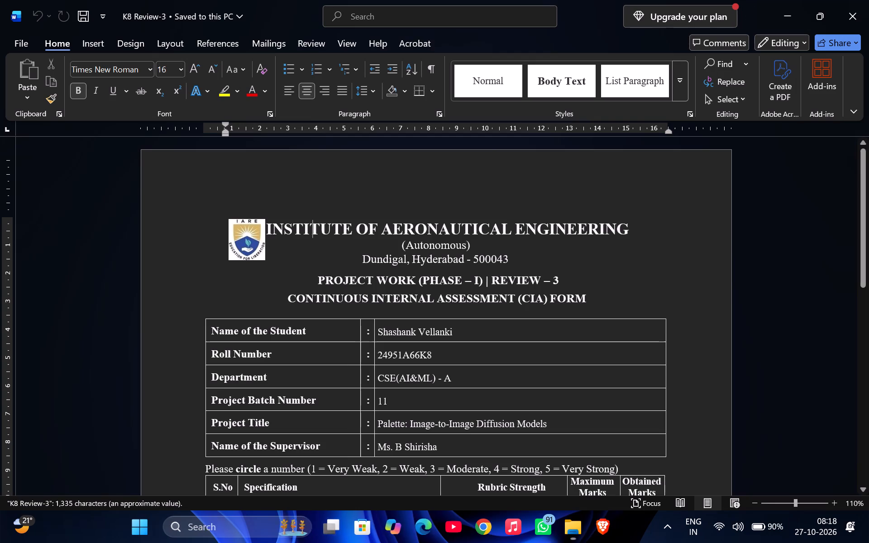
scroll(195, 381, up, 4)
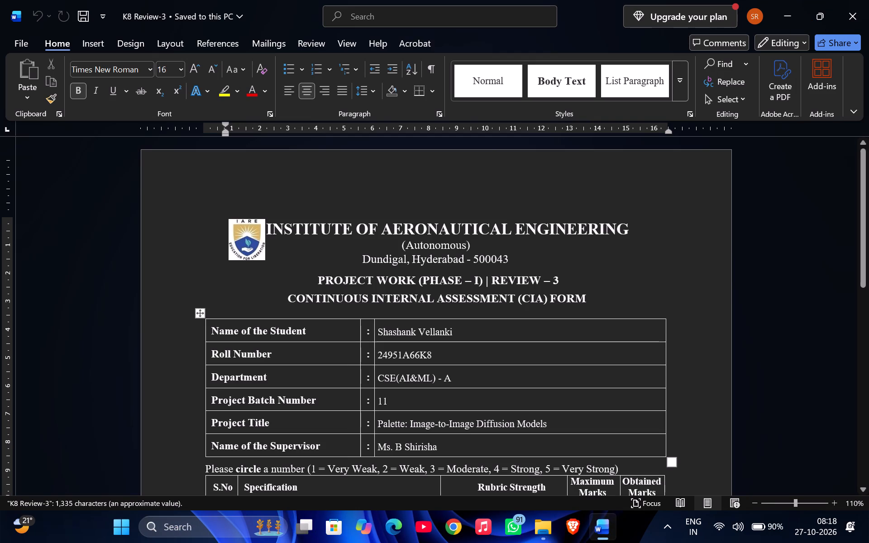
drag(458, 335, 387, 334)
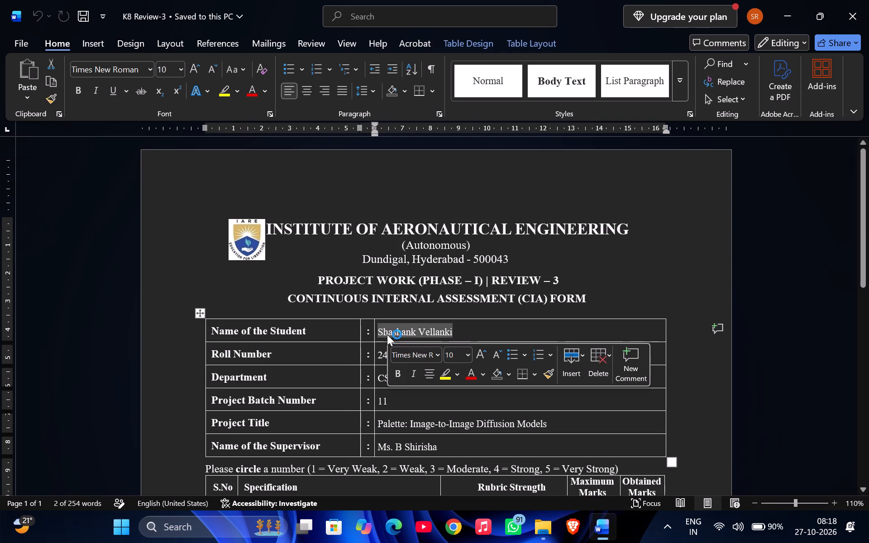
key(ctrl+c)
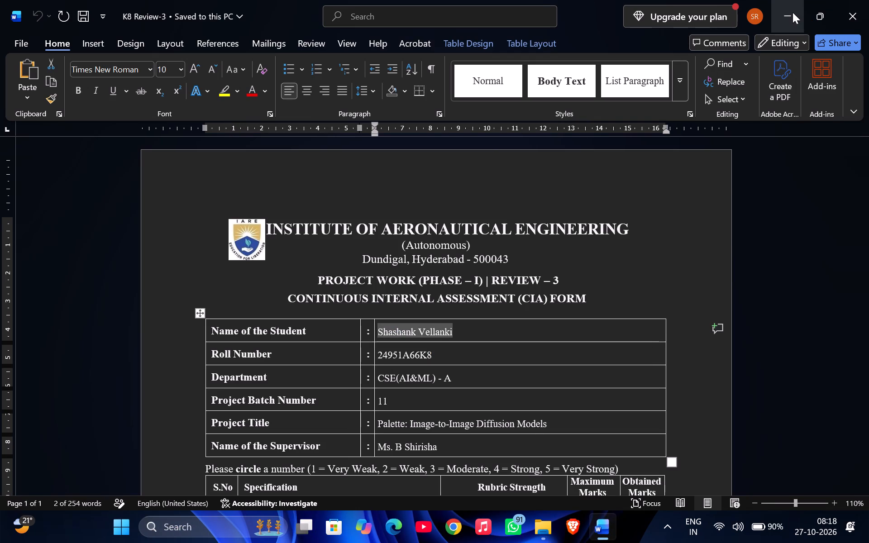
click(793, 12)
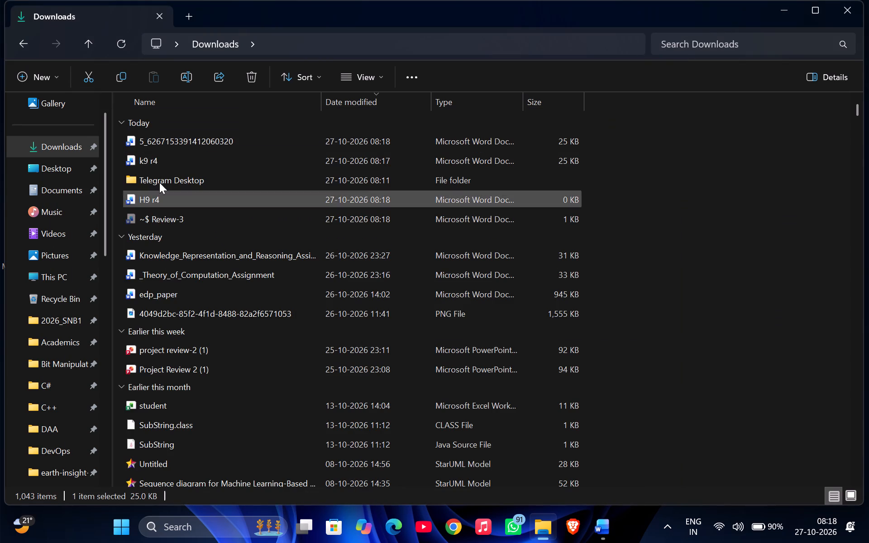
double_click(161, 143)
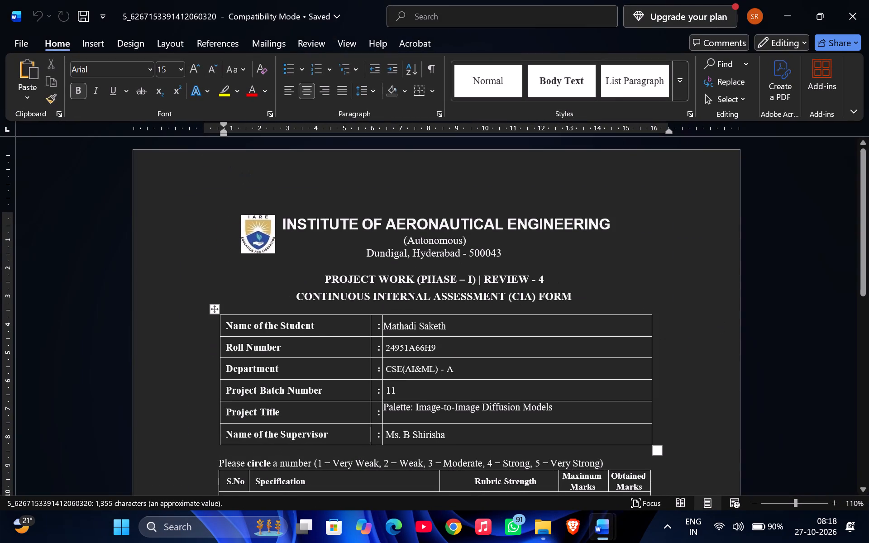
drag(448, 333, 387, 326)
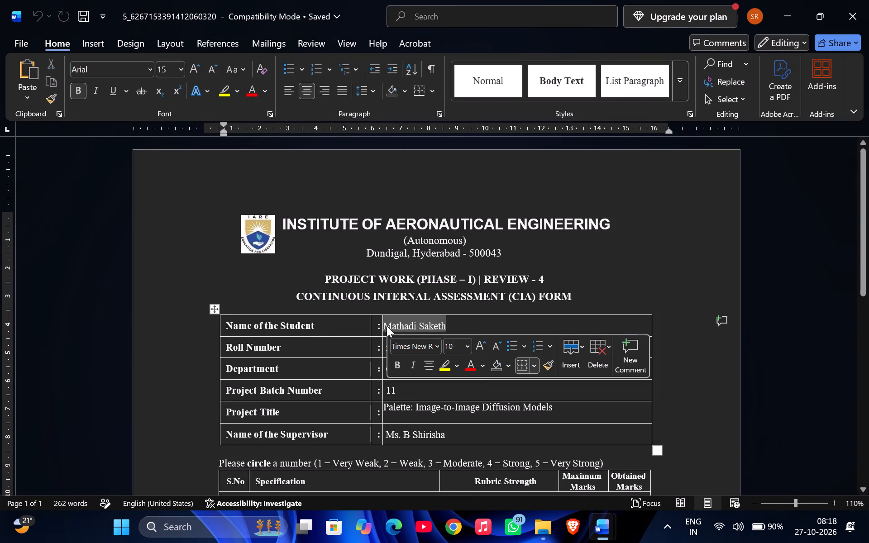
key(ctrl+v)
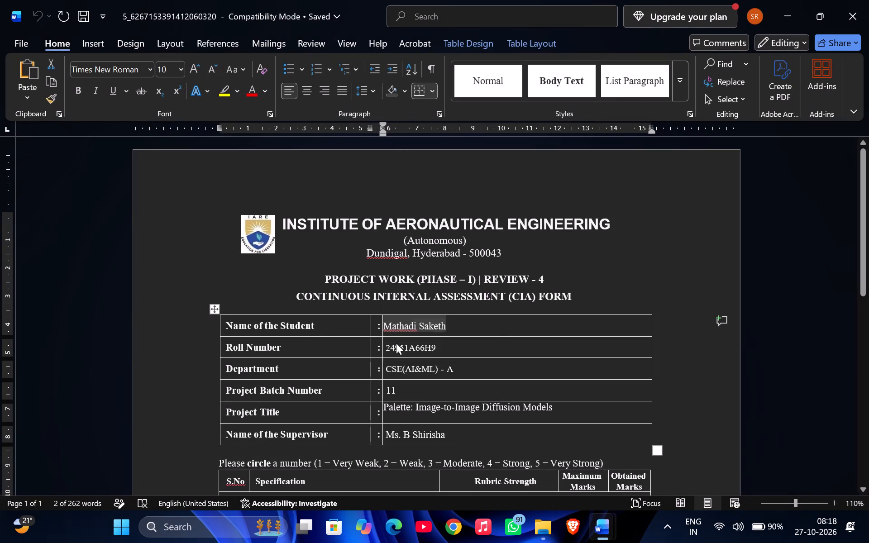
Change the last two characters of the Roll Number in the Review 4 form to K8 and save it.
click(437, 351)
key(BackSpace)
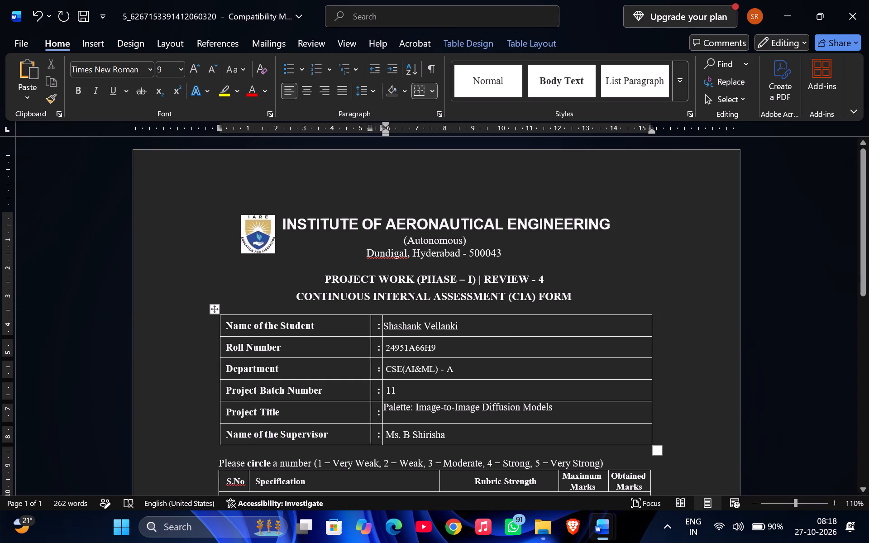
key(BackSpace)
text(K8)
key(ctrl+s)
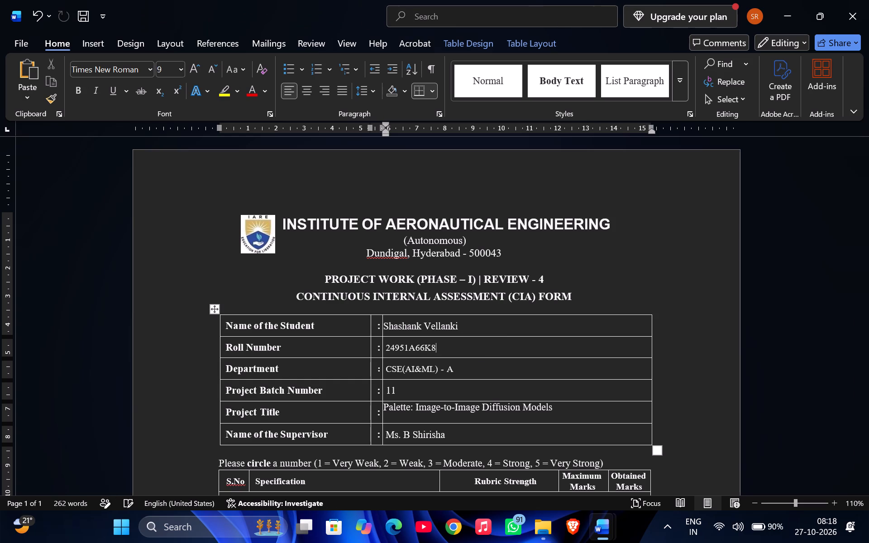
Save the Review 4 form as a separate copy named k8 r4 in Downloads and close the open Word documents.
click(10, 40)
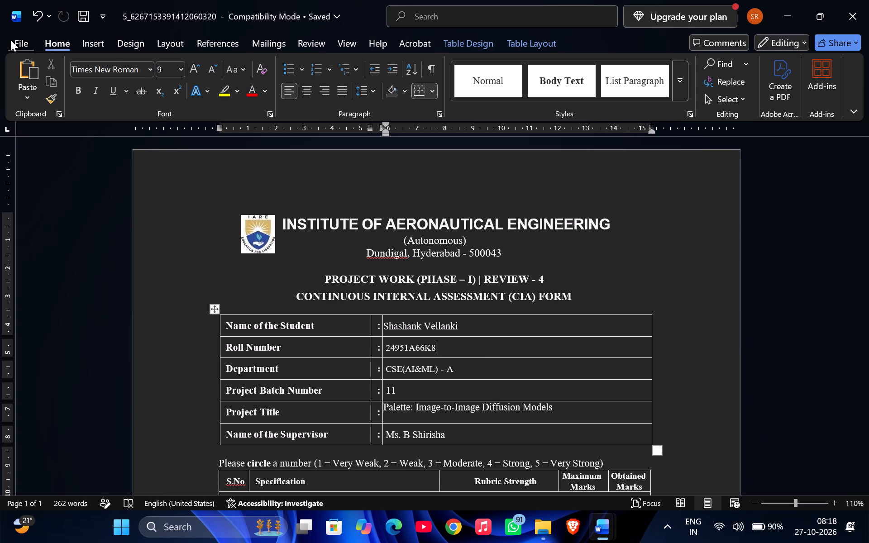
click(48, 224)
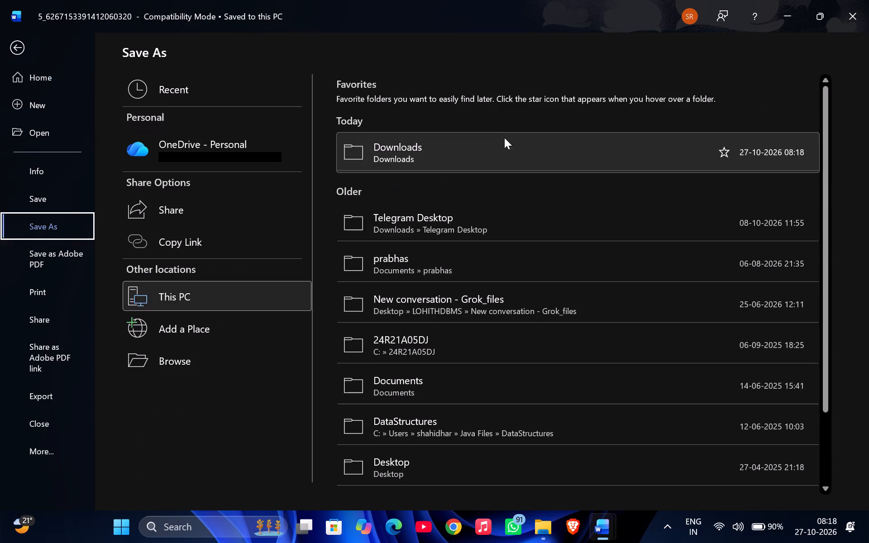
click(502, 138)
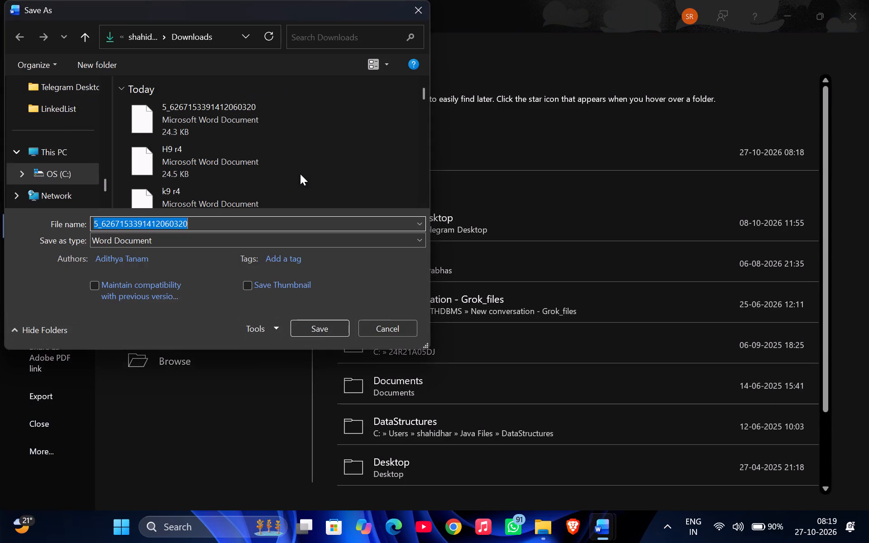
text(k8 r)
key(4)
key(Return)
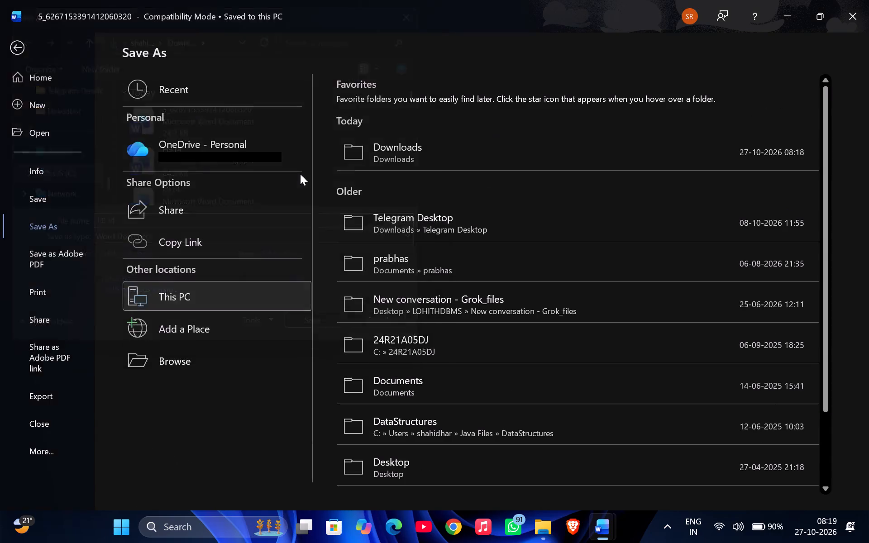
click(868, 0)
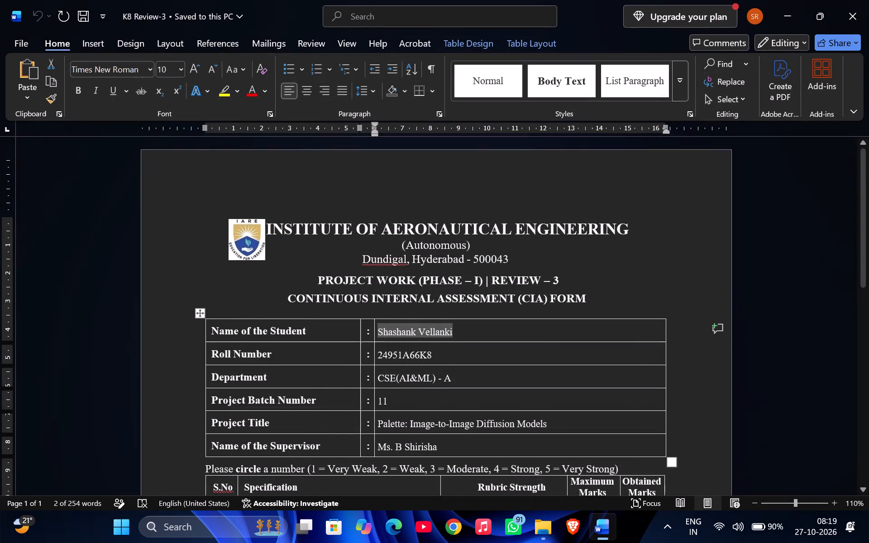
click(868, 18)
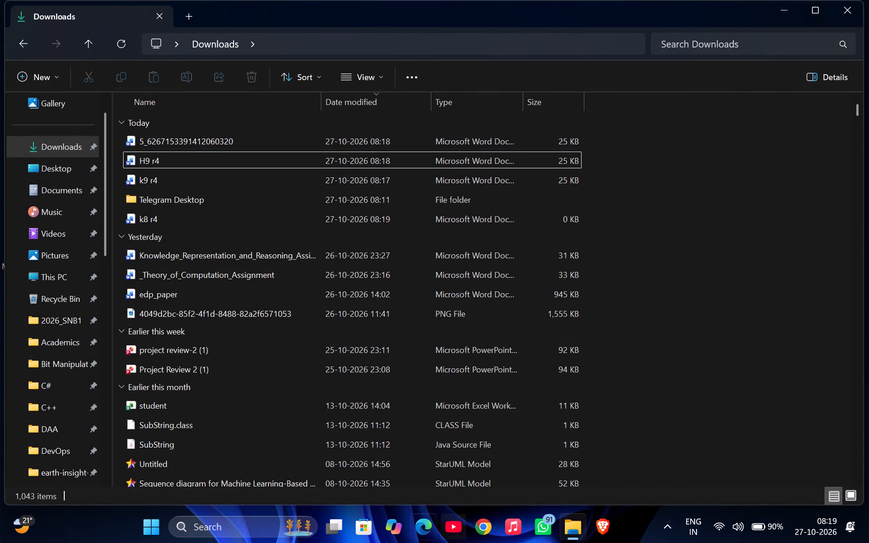
Switch to Chrome with a user profile, search Google for doc to pdf, and open iLovePDF's Word to PDF converter.
click(482, 529)
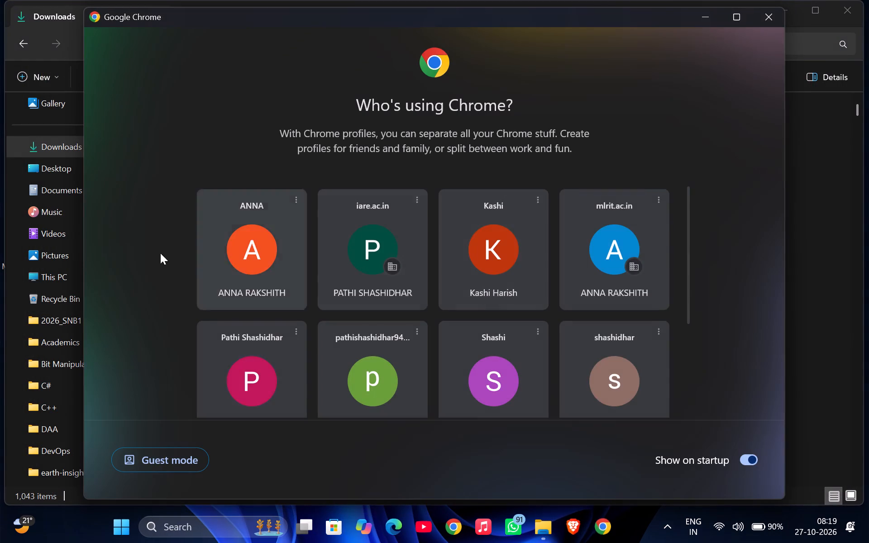
scroll(321, 326, down, 5)
click(239, 392)
click(364, 264)
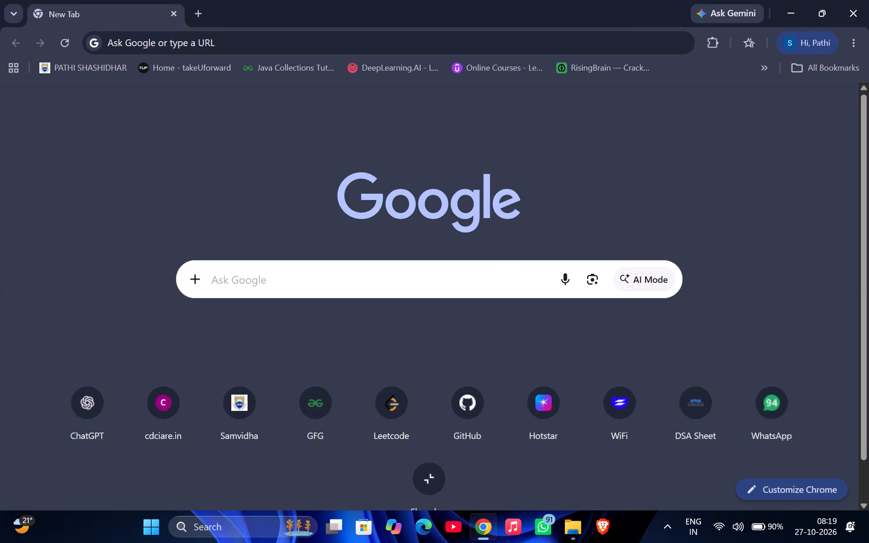
text(doc)
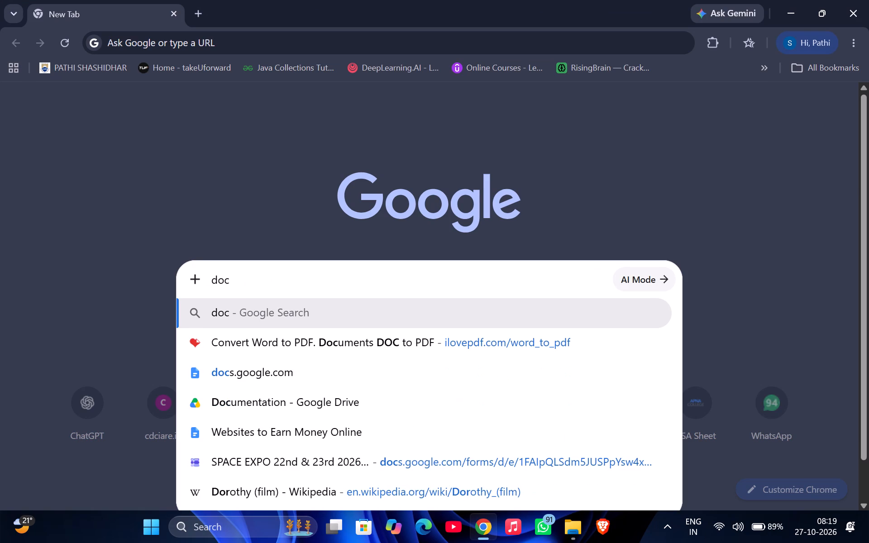
key(space)
text(to)
key(space)
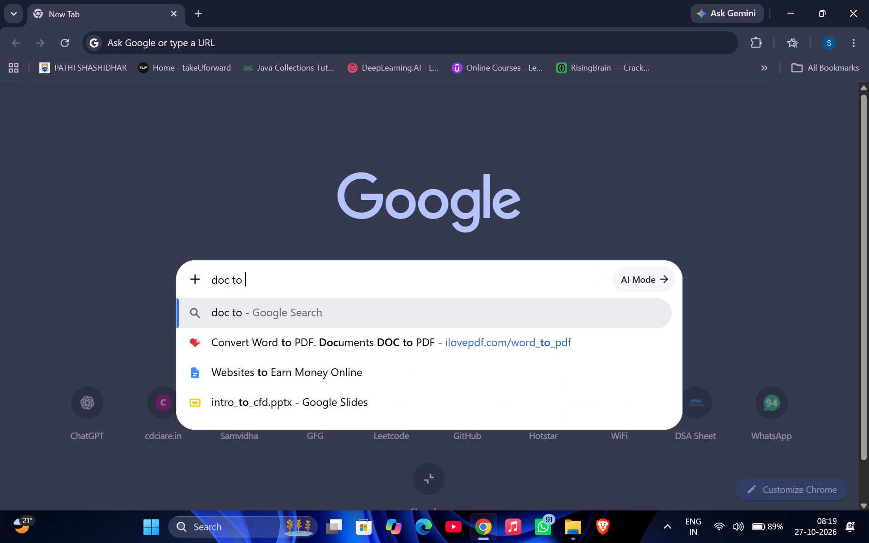
text(pdf)
key(Return)
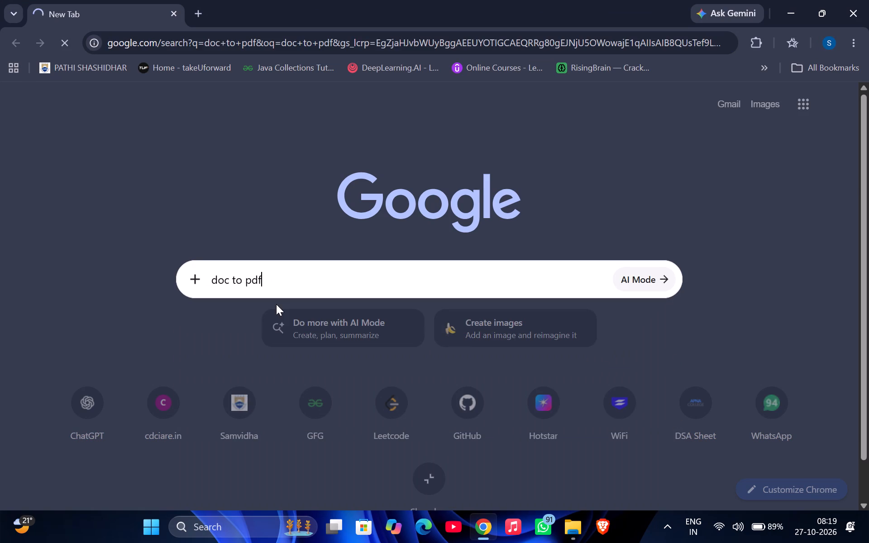
click(205, 238)
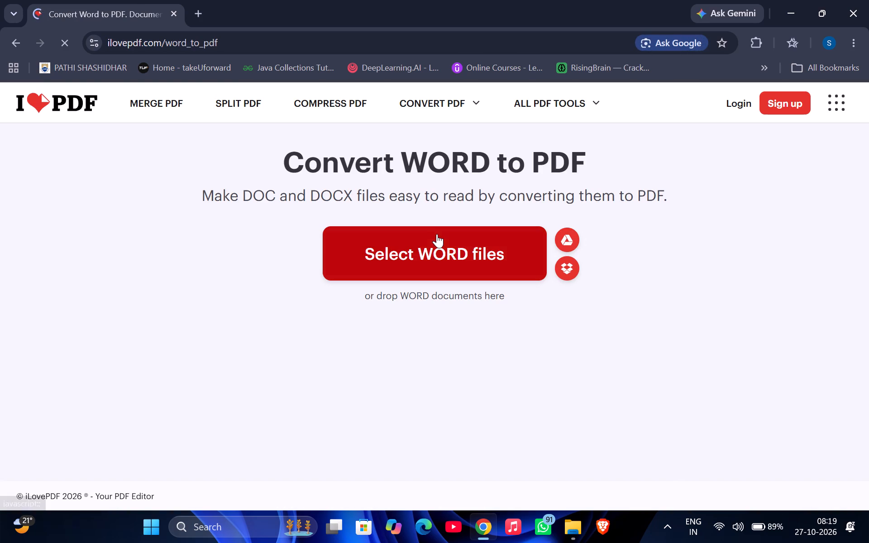
Convert k9 r4 from the Downloads folder to PDF with iLovePDF and download the resulting file.
click(437, 234)
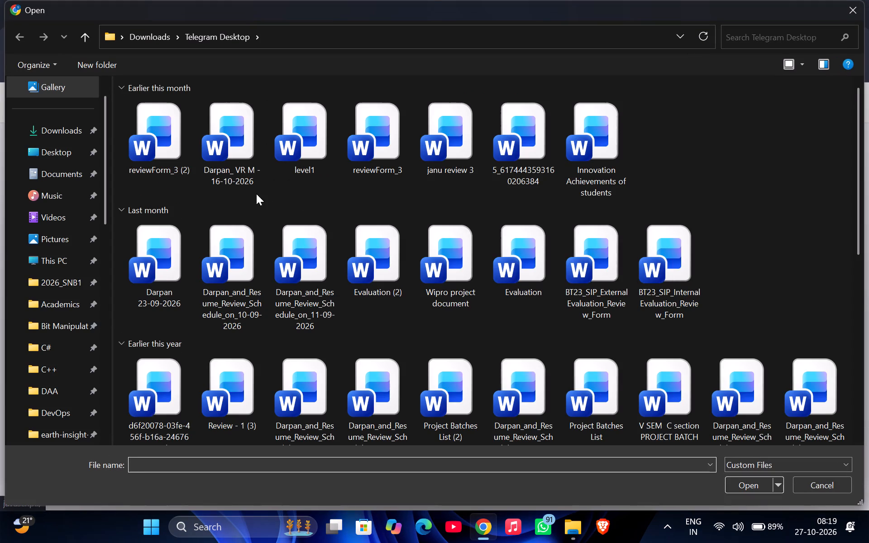
scroll(254, 194, up, 4)
click(72, 129)
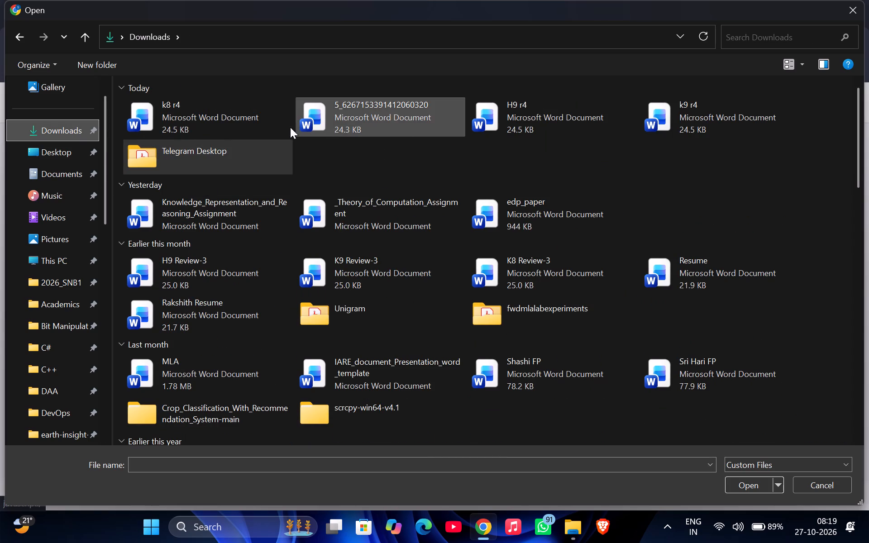
double_click(679, 116)
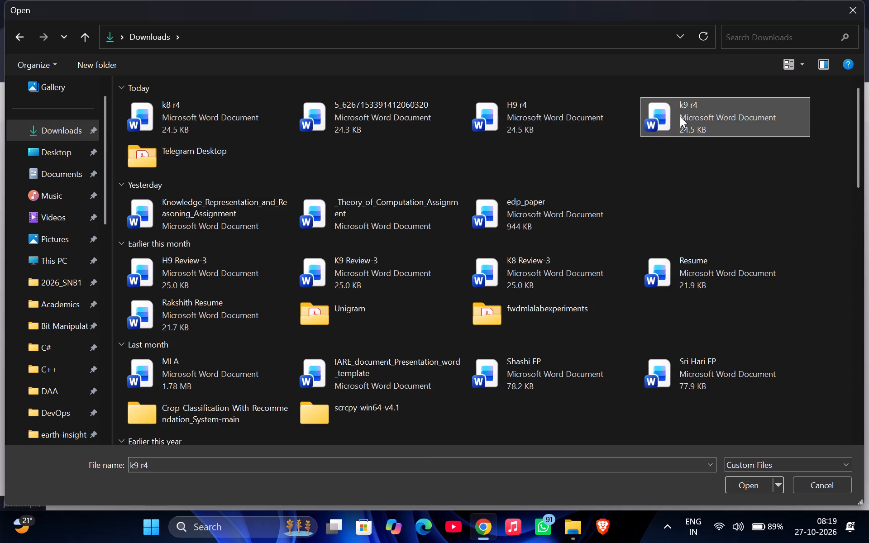
click(732, 480)
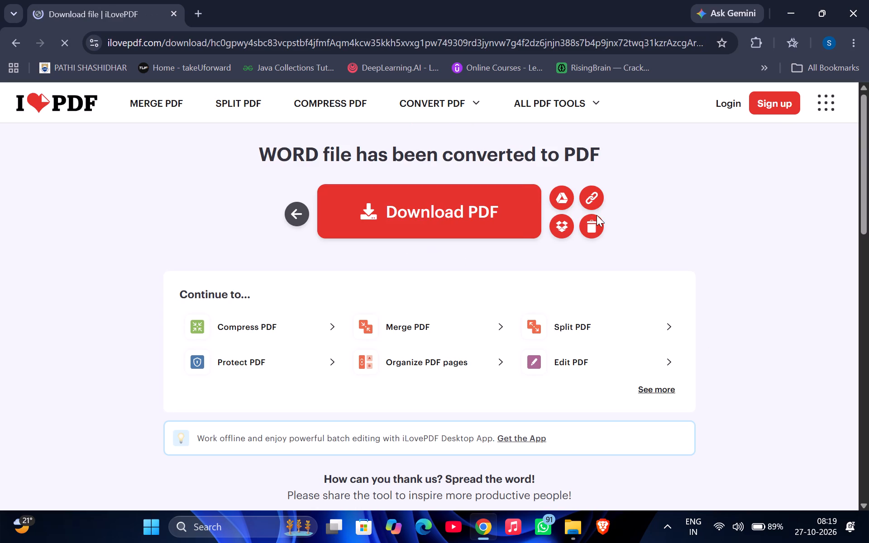
click(380, 219)
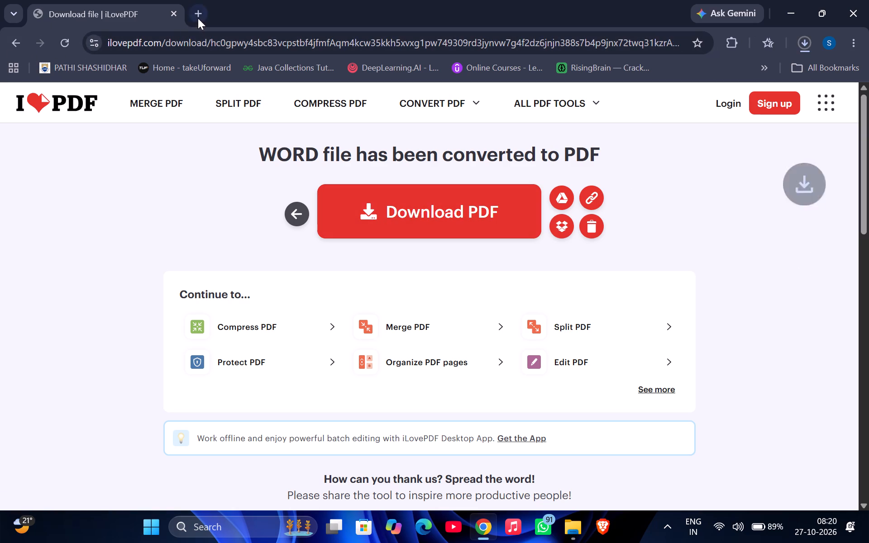
Check the progress of the k9 r4 PDF in the recent download history.
click(803, 50)
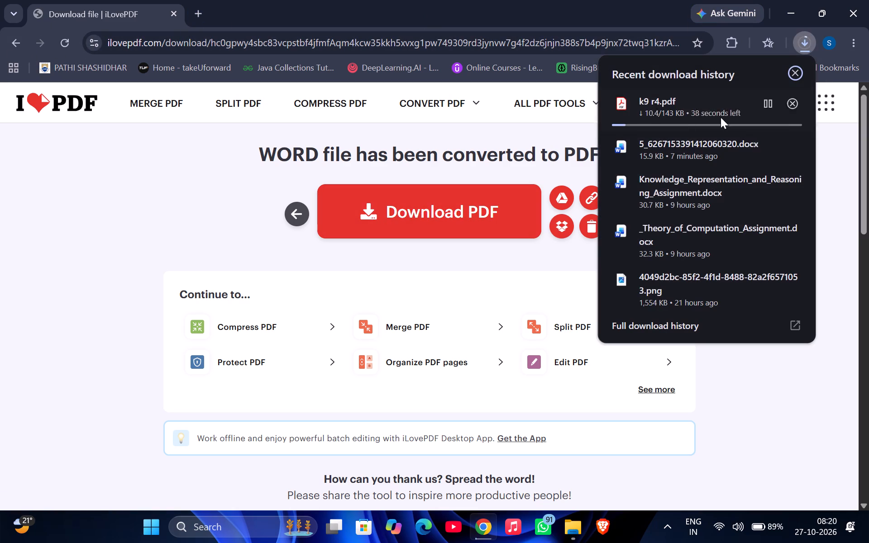
click(544, 140)
Return to the Word to PDF converter, closing the k9 r4 PDF, and convert H9 r4 from the Downloads folder to PDF.
click(296, 220)
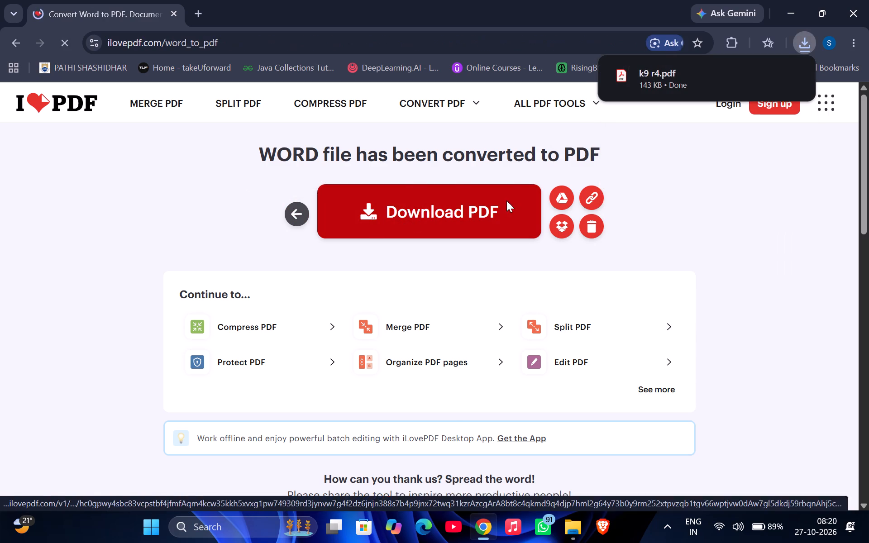
click(451, 243)
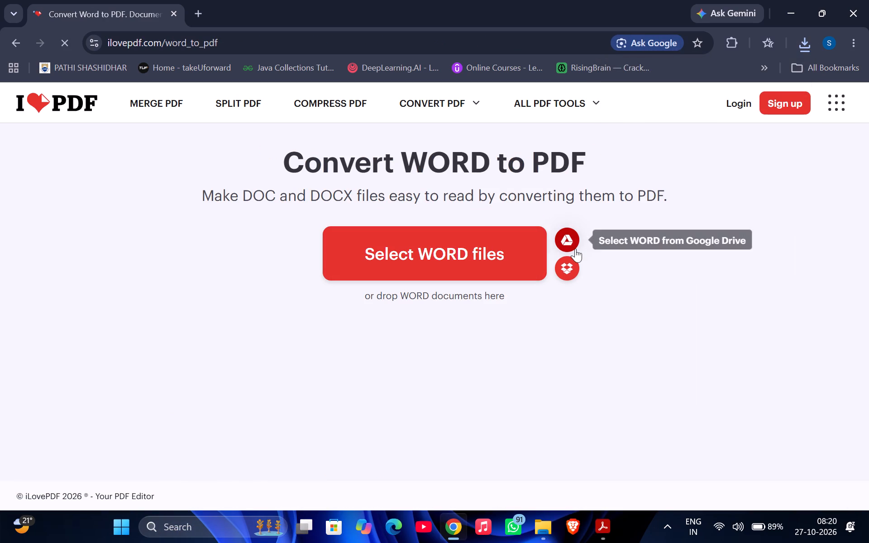
click(181, 79)
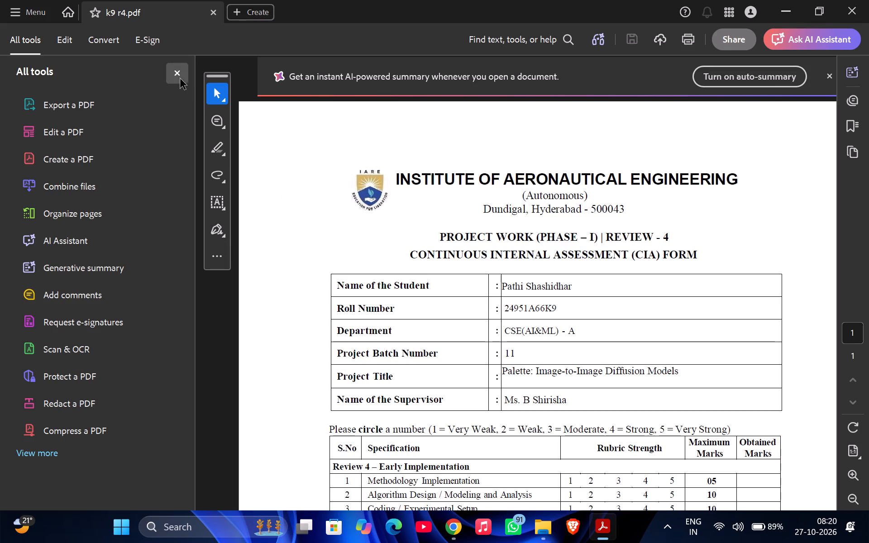
click(857, 6)
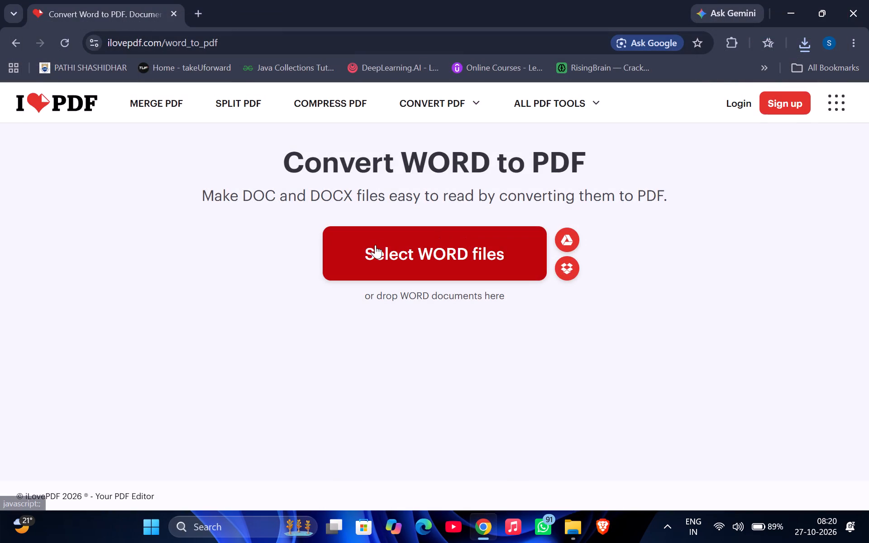
click(375, 245)
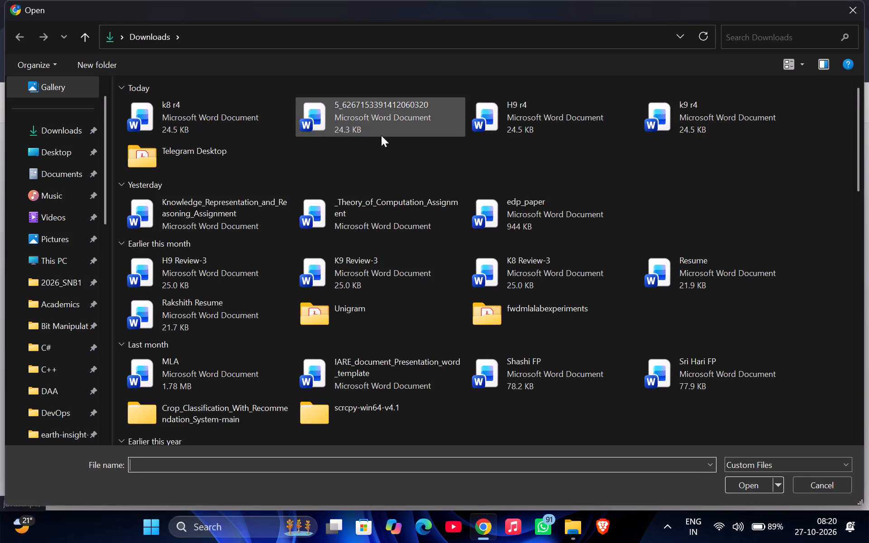
double_click(544, 120)
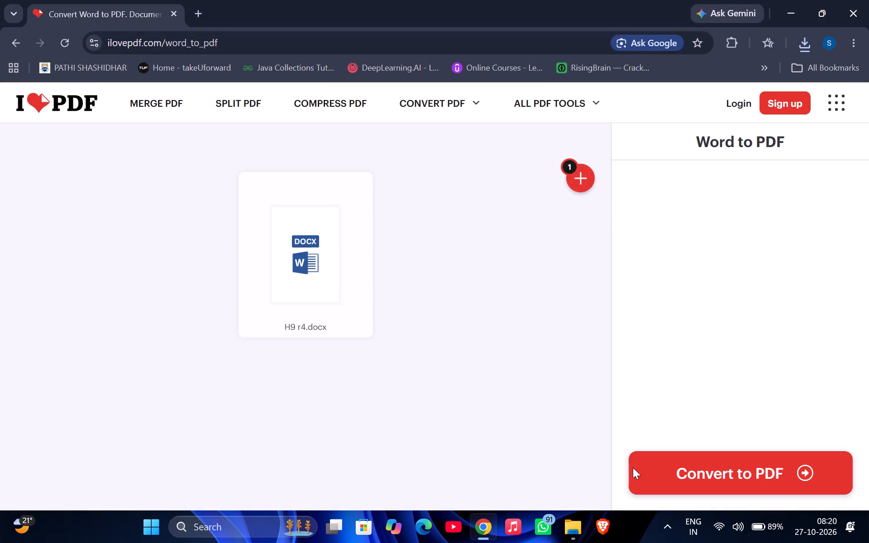
click(648, 461)
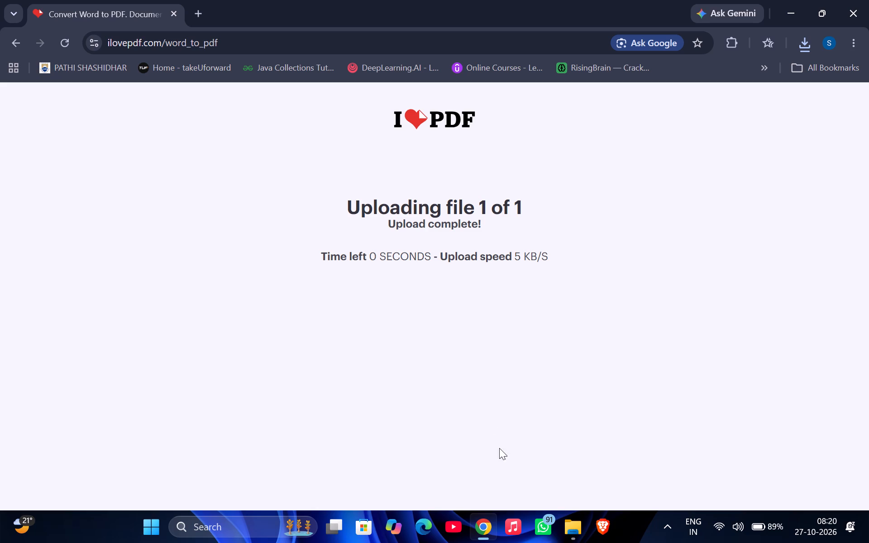
Open the k9 r4 PDF from Downloads in File Explorer, review the form down to the signature section, and close it.
click(574, 525)
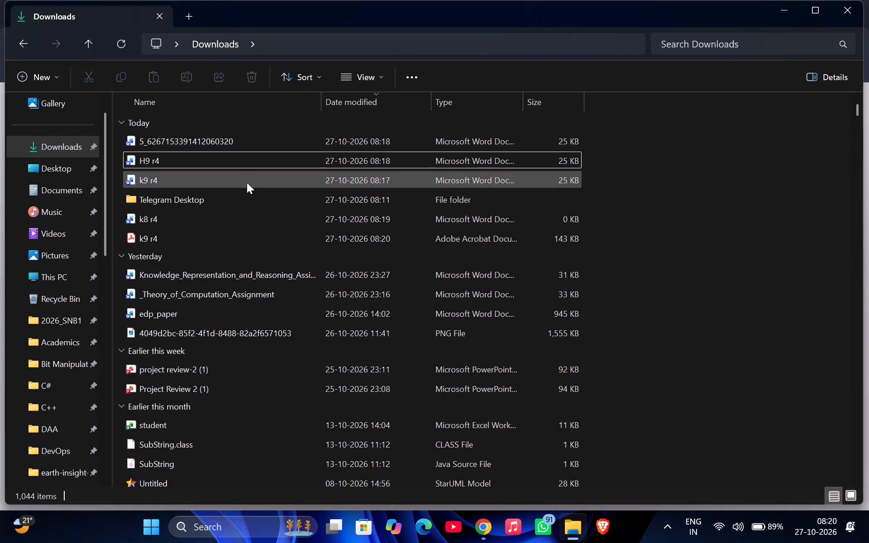
click(152, 241)
click(156, 233)
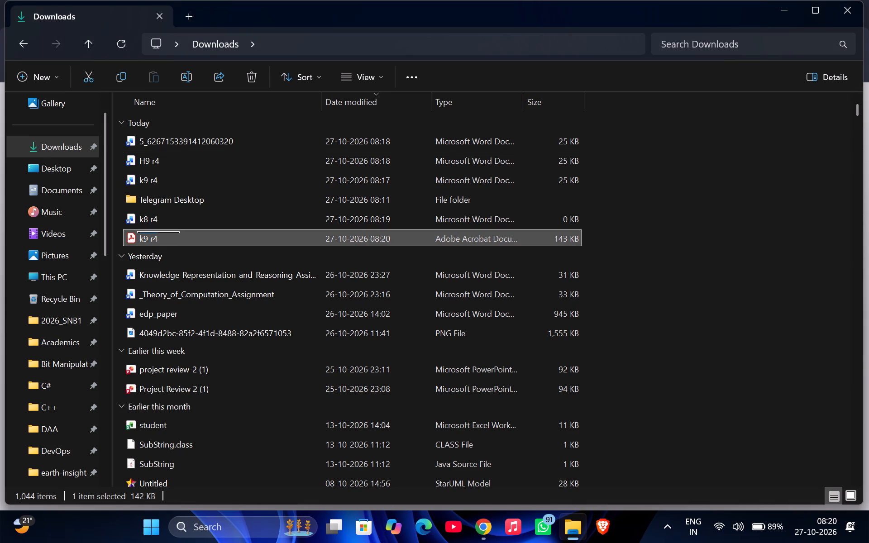
double_click(214, 236)
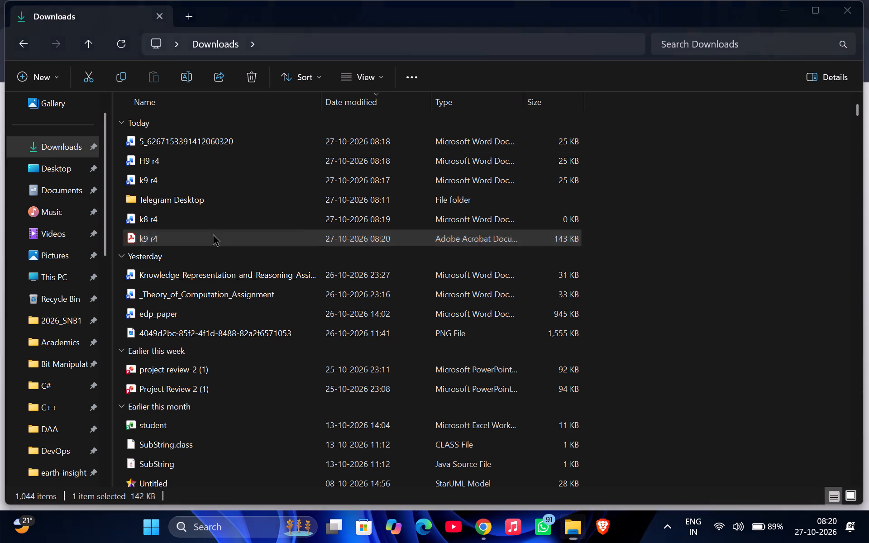
click(179, 74)
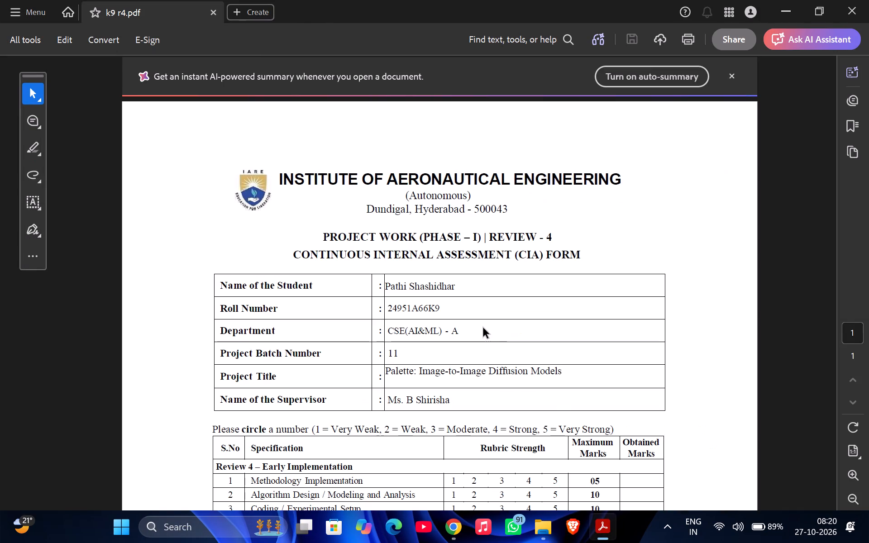
scroll(440, 276, down, 2)
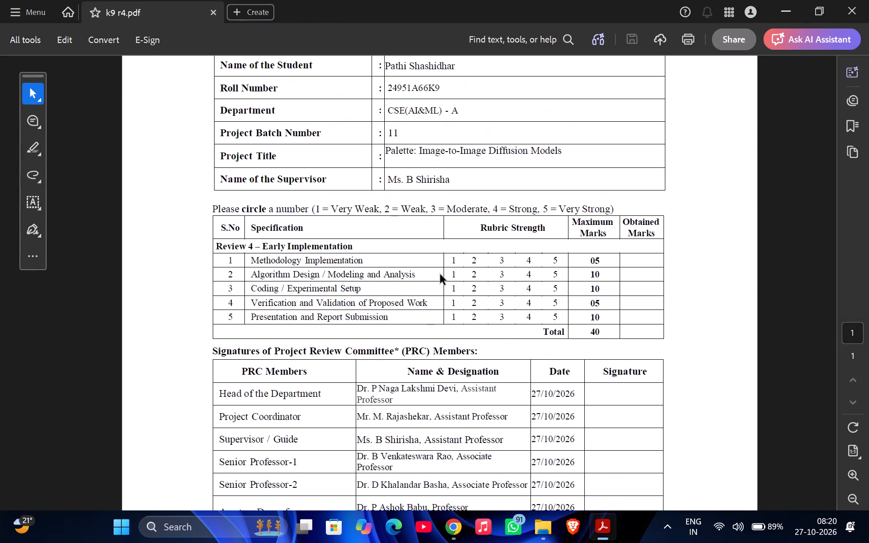
scroll(440, 274, down, 5)
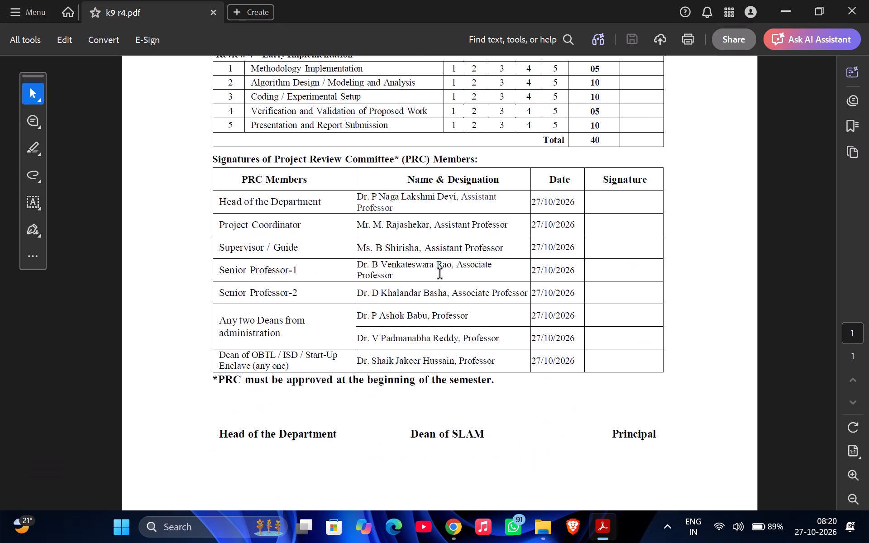
scroll(440, 274, down, 1)
scroll(329, 416, up, 6)
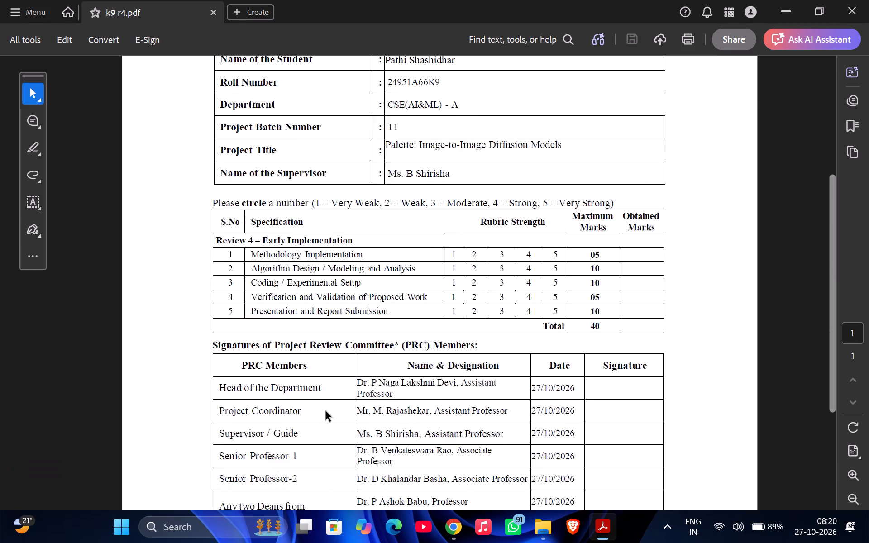
scroll(326, 411, up, 2)
click(868, 0)
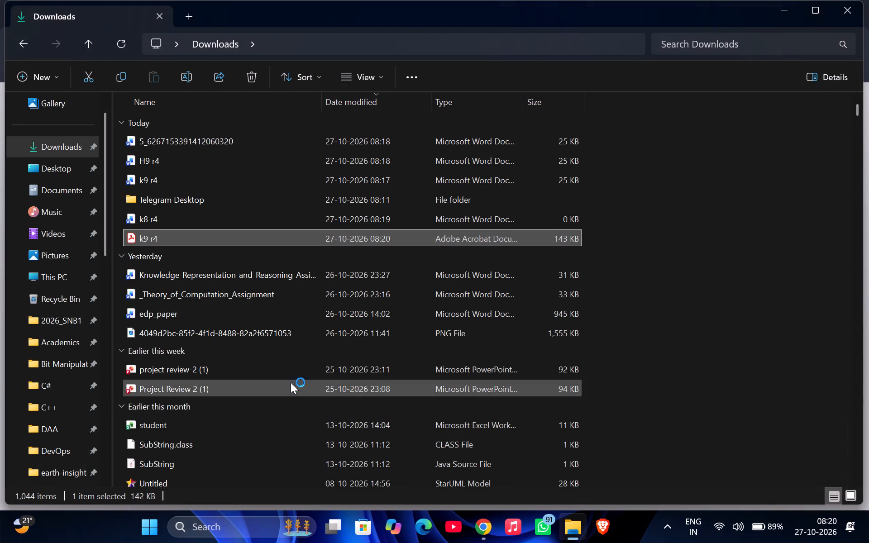
click(851, 3)
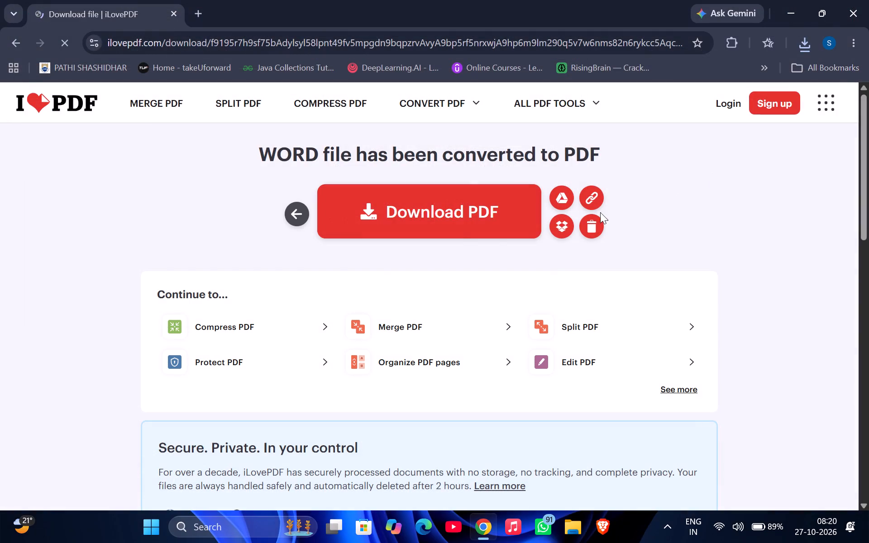
Download the converted H9 r4 PDF and go back to the Word to PDF converter.
click(463, 235)
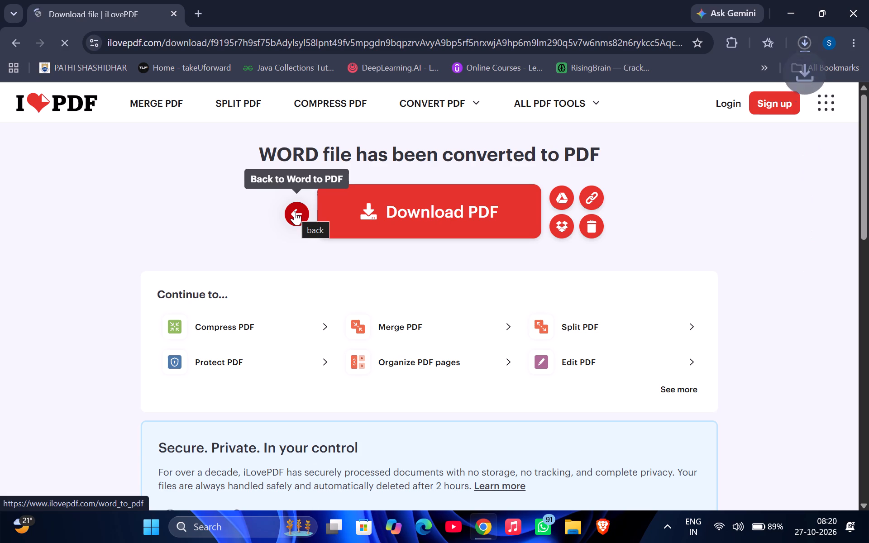
click(295, 211)
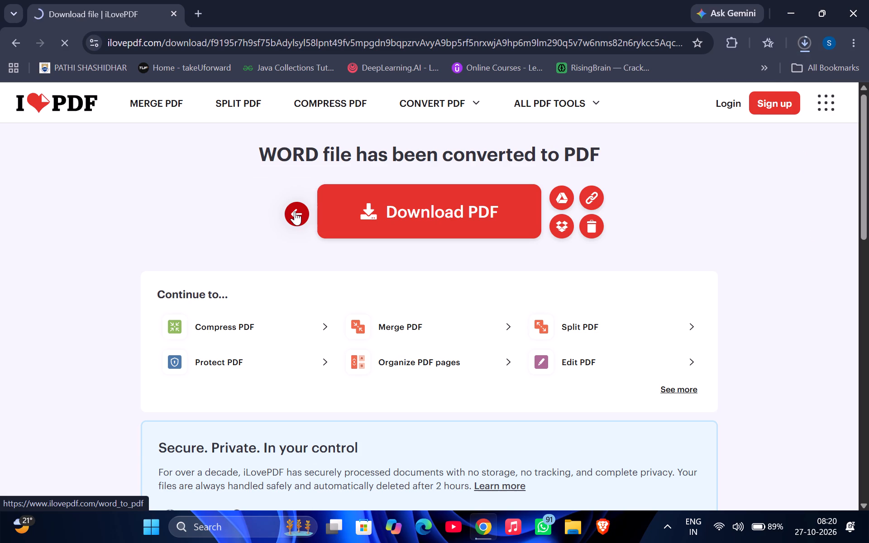
Check the Wi-Fi connection in the system quick settings and close them.
click(742, 542)
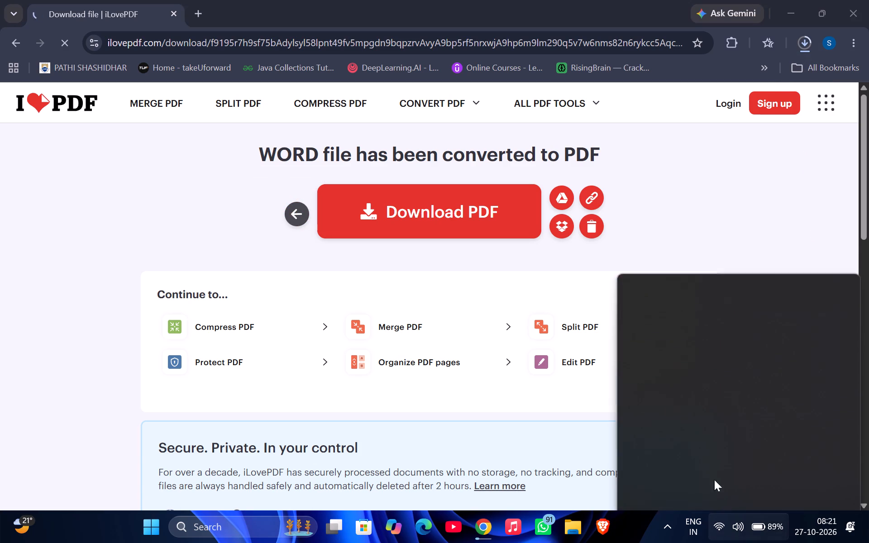
click(672, 271)
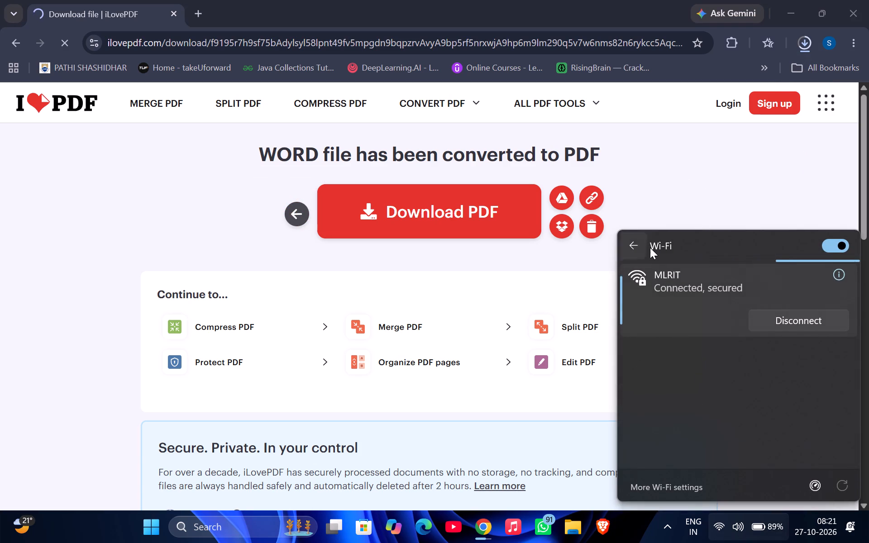
click(637, 246)
click(699, 179)
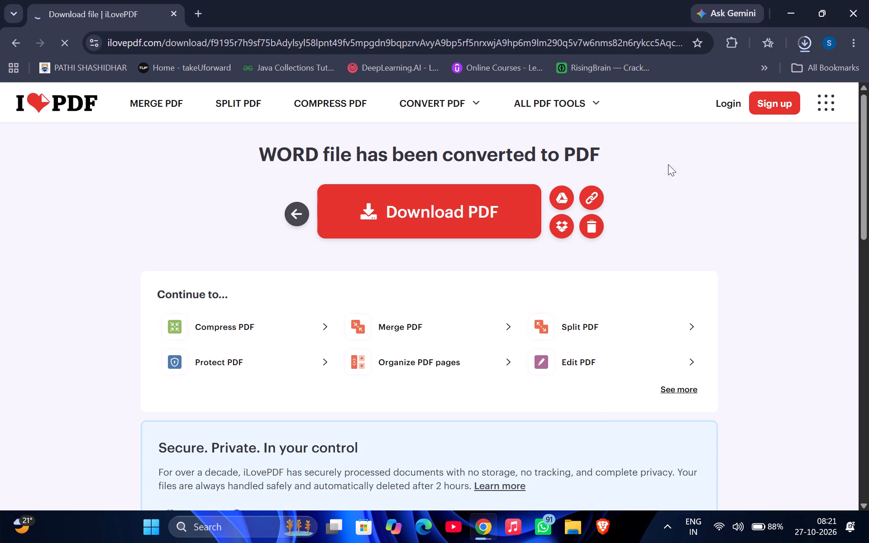
Check the progress of the H9 r4 PDF in the recent download history.
click(801, 43)
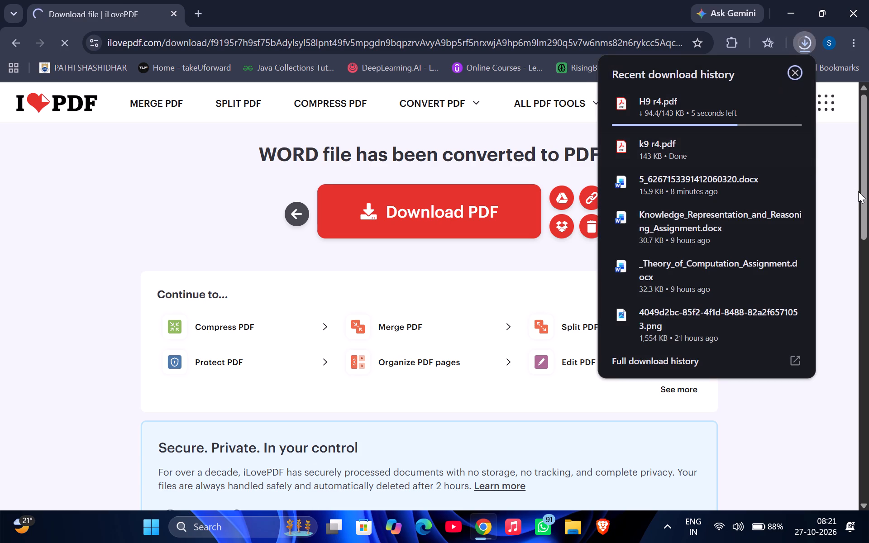
click(858, 191)
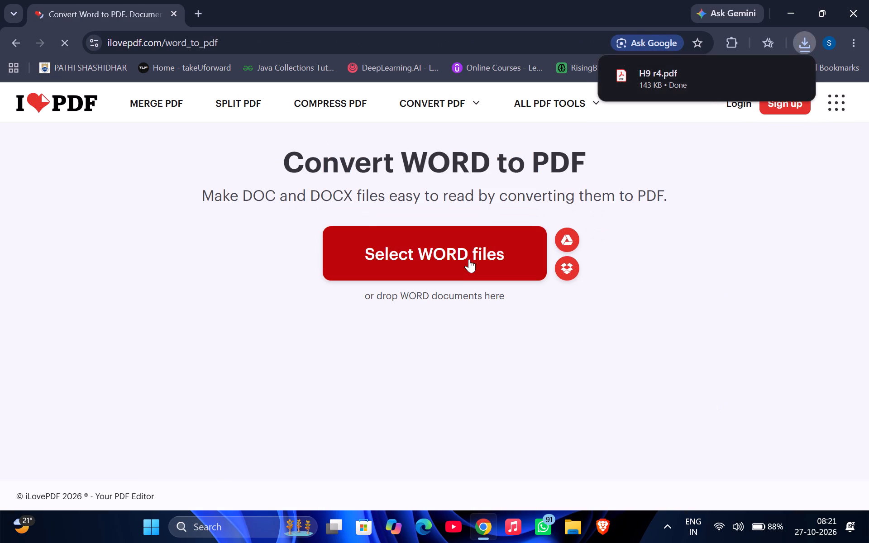
Start choosing another Word file for the Word to PDF converter.
click(468, 260)
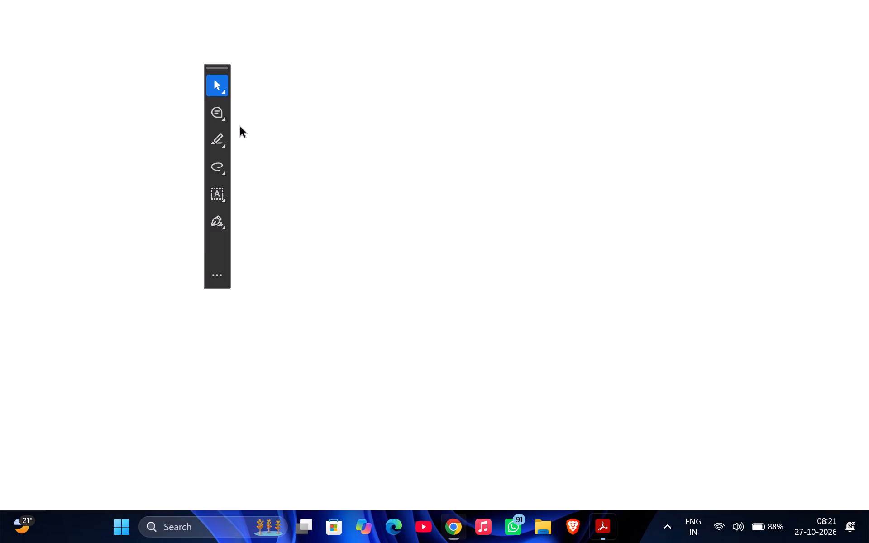
View the downloaded H9 r4 PDF in Acrobat and close it.
click(183, 79)
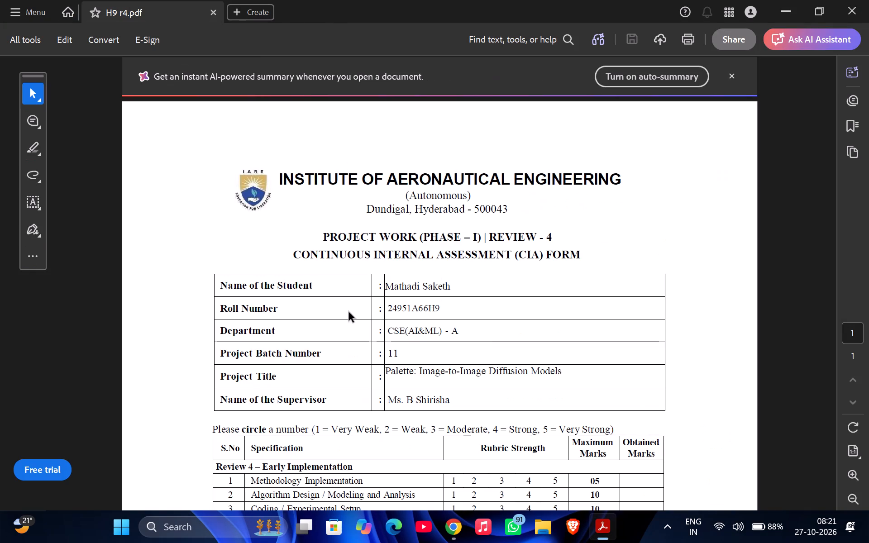
click(868, 0)
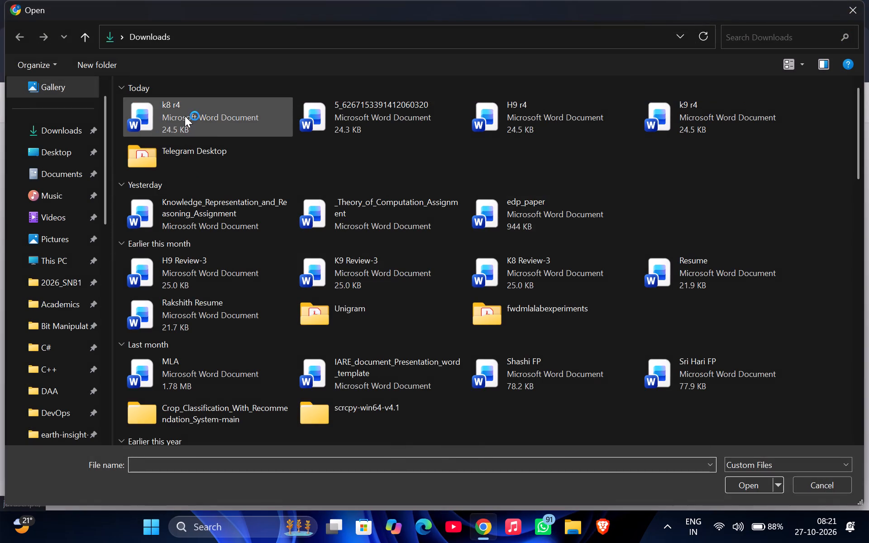
double_click(185, 116)
click(705, 477)
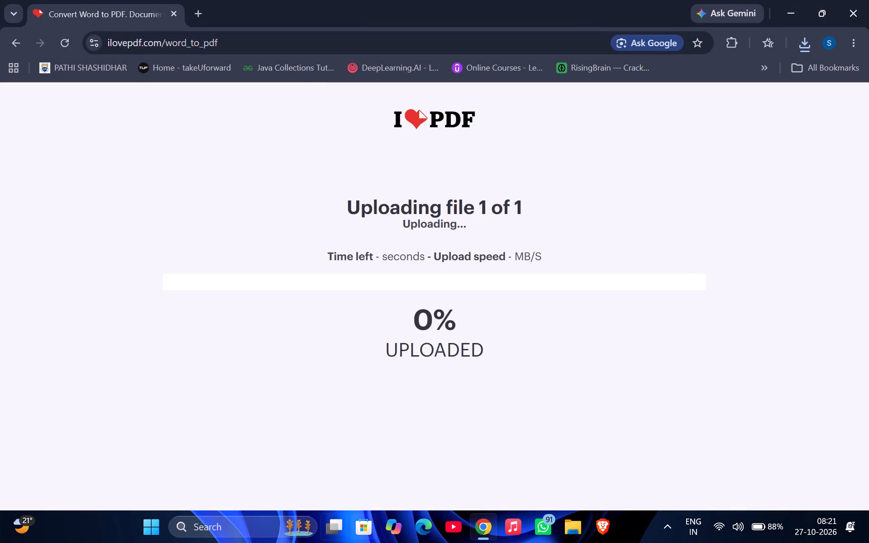
click(258, 530)
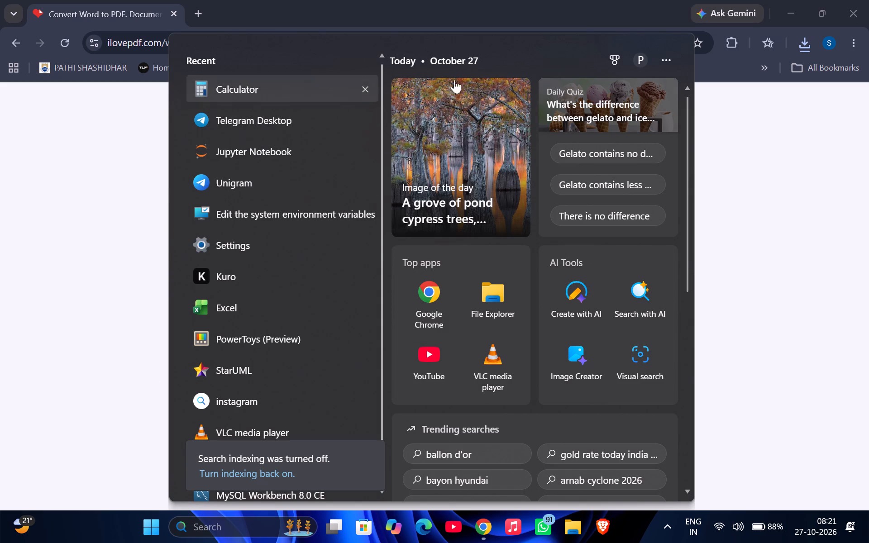
click(764, 169)
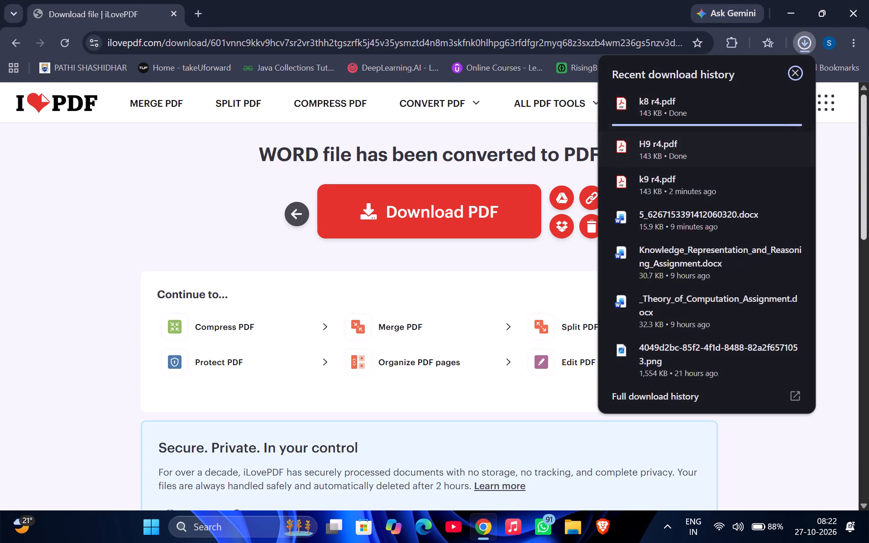
View the downloaded k8 r4 PDF in Acrobat and close it.
click(840, 143)
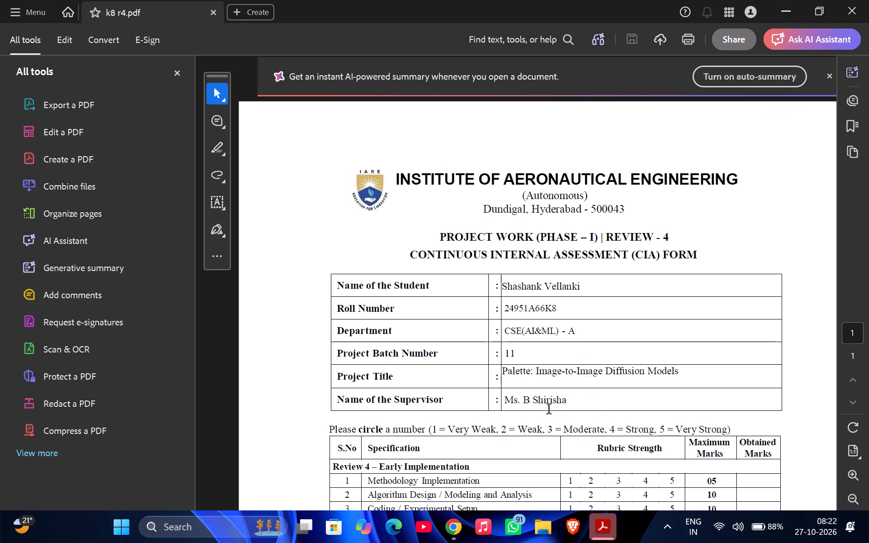